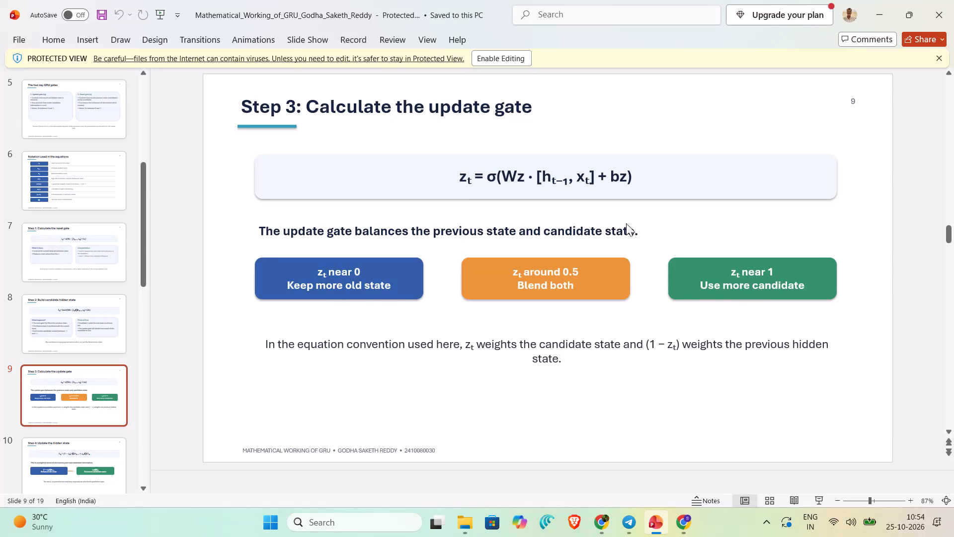
Read through the GRU presentation from the hidden-state update slide (slide 10) to the closing slide 19.
{"action": "key", "text": "Down"}
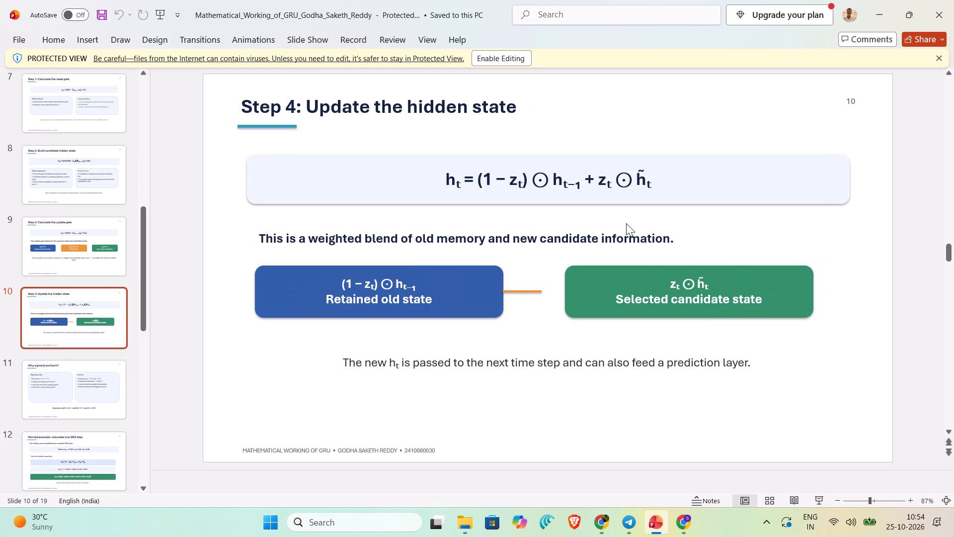
{"action": "key", "text": "Down"}
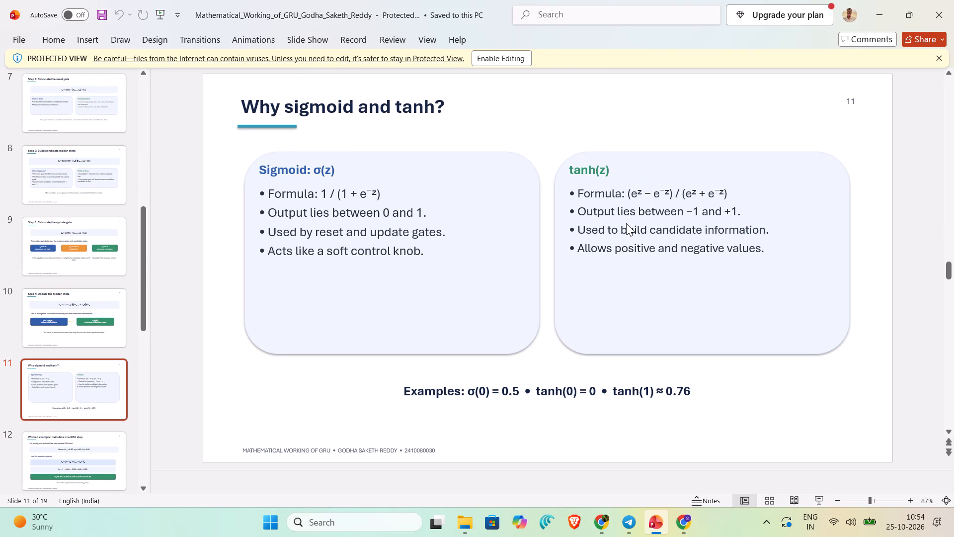
{"action": "key", "text": "Down"}
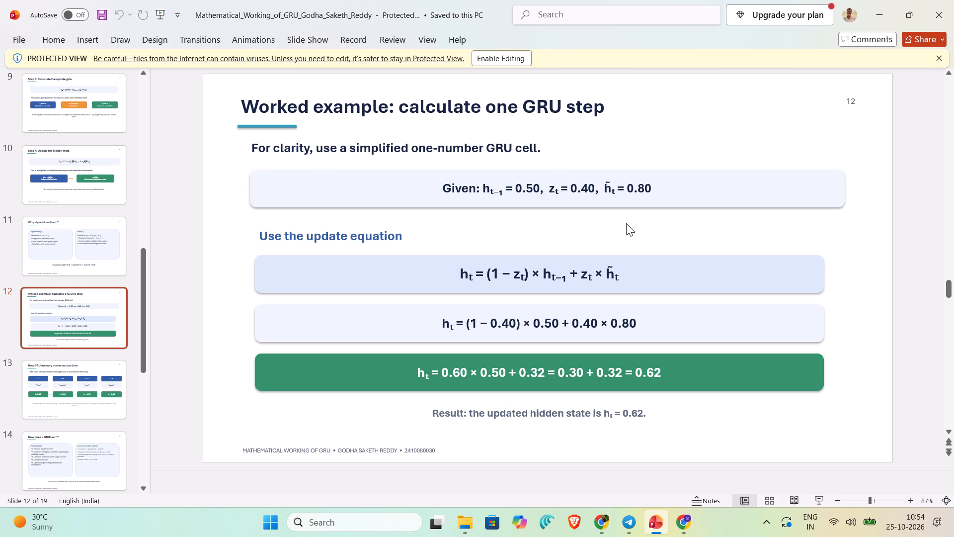
{"action": "key", "text": "Down"}
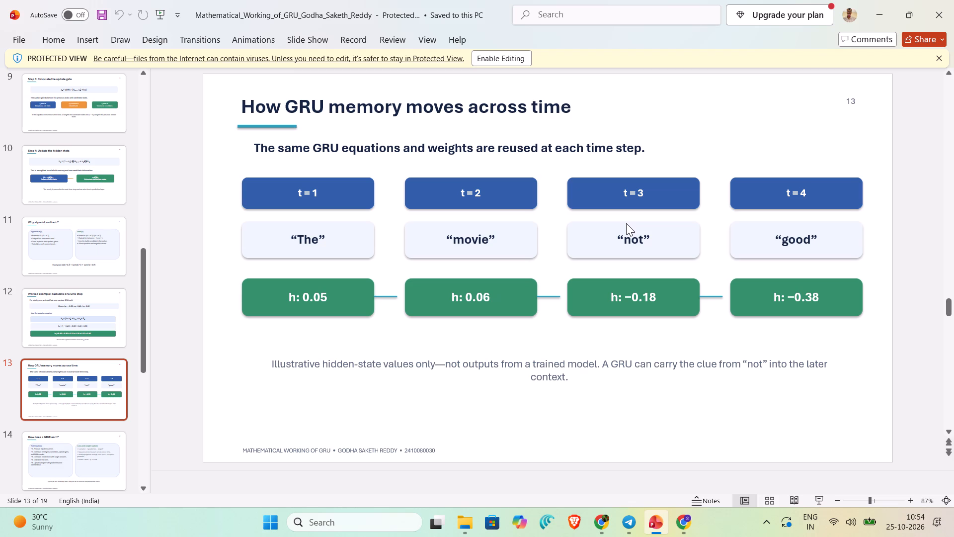
{"action": "key", "text": "Down"}
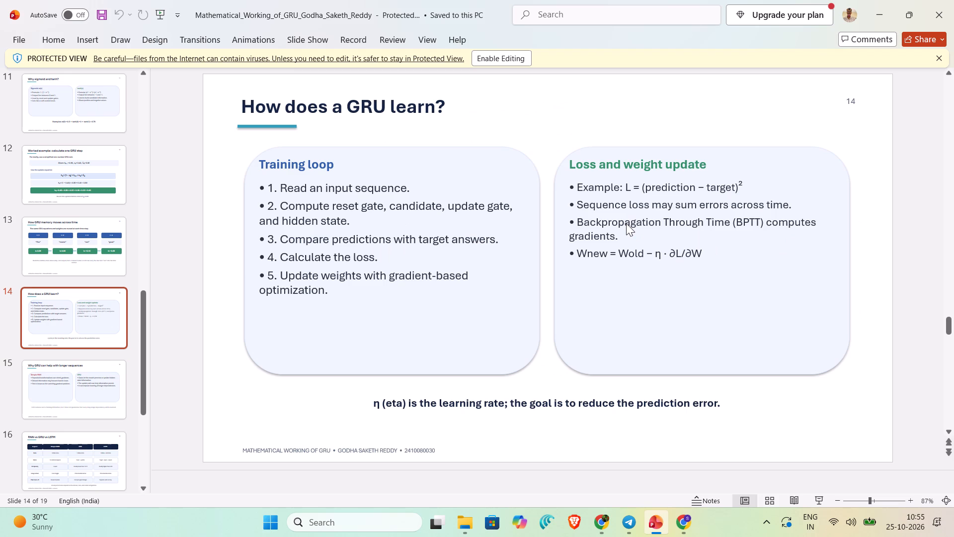
{"action": "key", "text": "Down"}
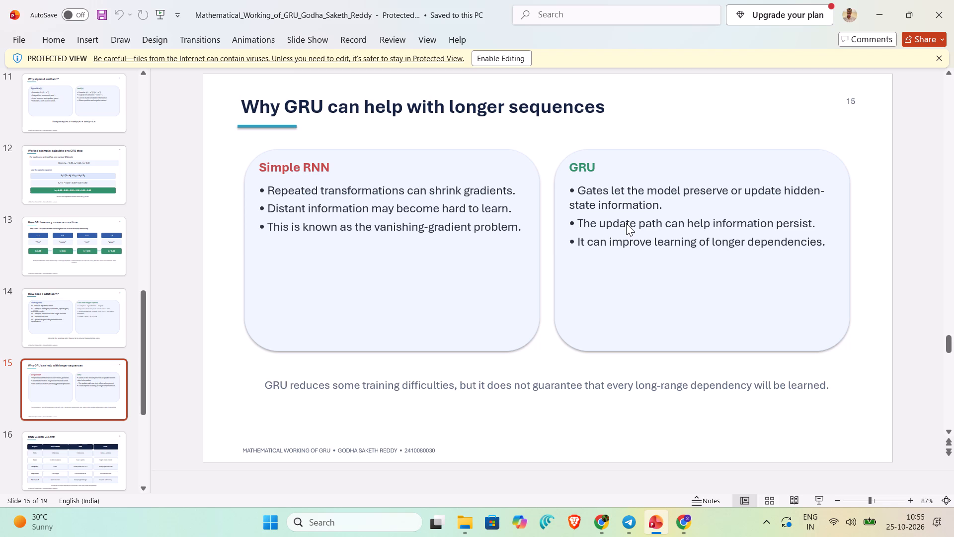
{"action": "key", "text": "Down"}
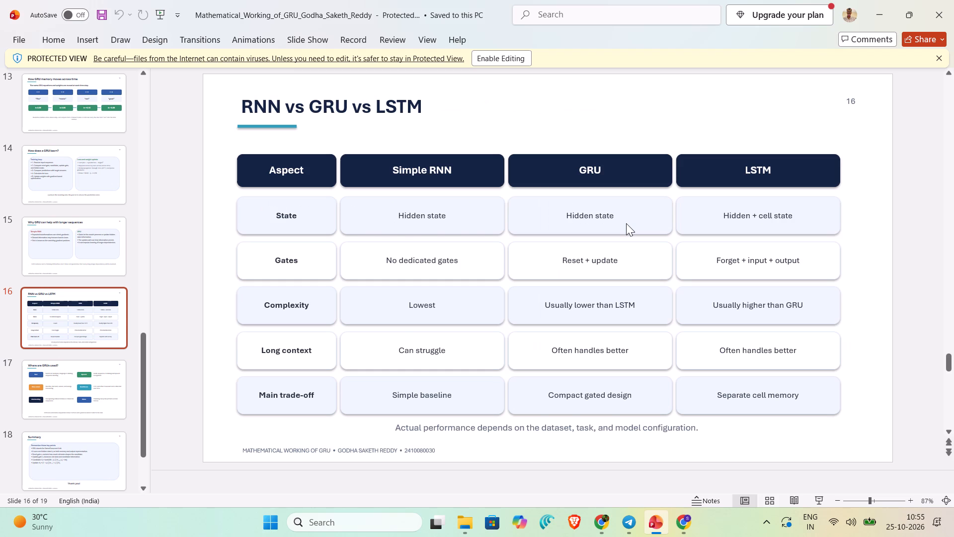
{"action": "key", "text": "Down"}
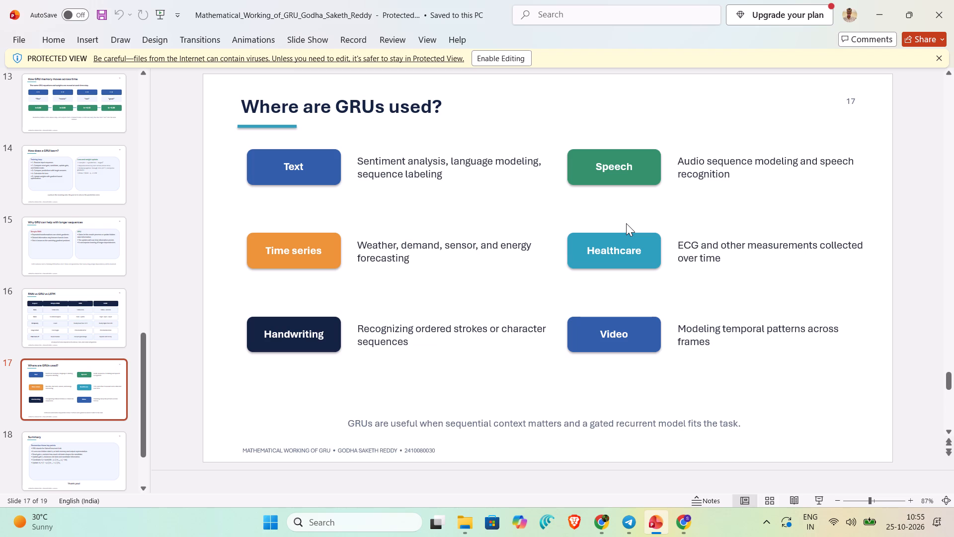
{"action": "key", "text": "Down"}
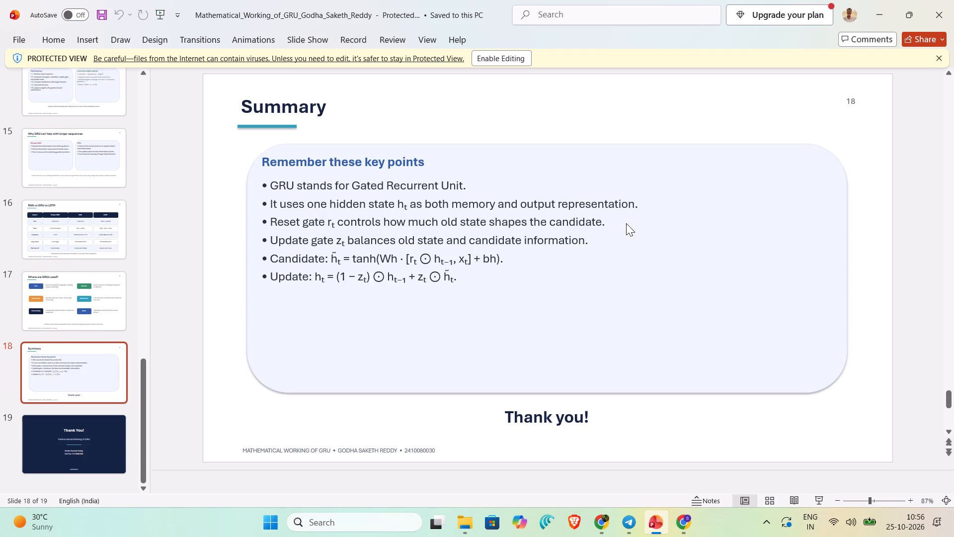
{"action": "key", "text": "Down"}
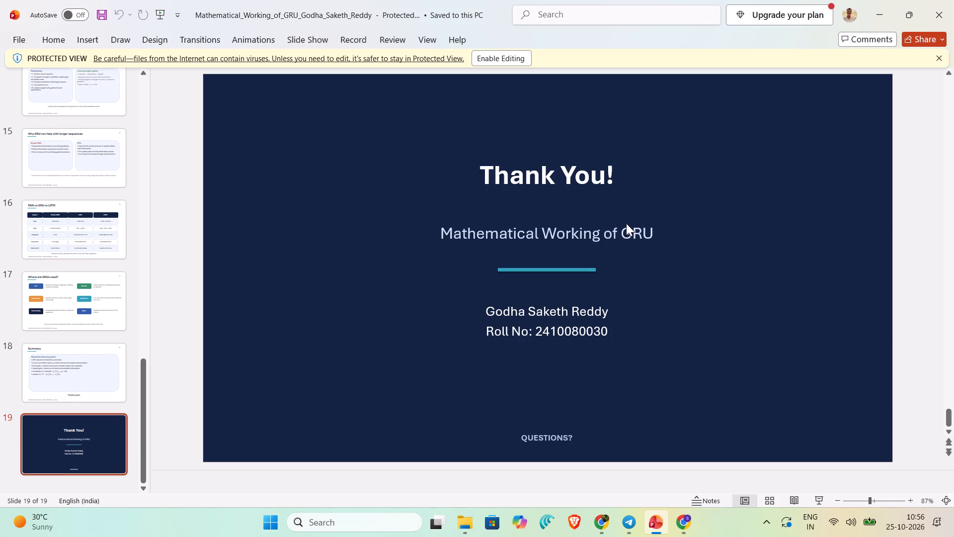
Go back to the title slide and enable editing of the protected GRU presentation.
{"action": "key", "text": "Up"}
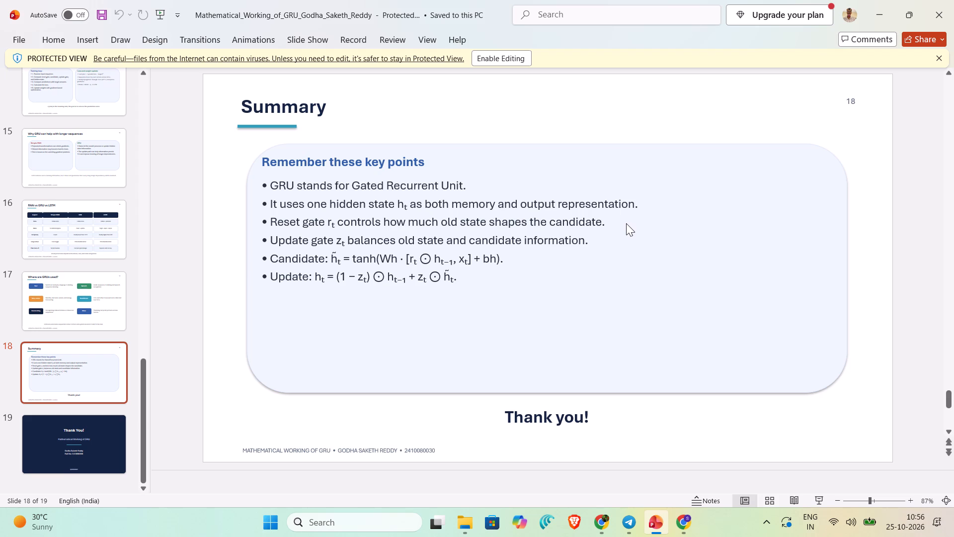
{"action": "key", "text": "Up"}
{"action": "key", "text": "Up"}
{"action": "key", "text": "Up"}
{"action": "key", "text": "Up"}
{"action": "key", "text": "Up"}
{"action": "key", "text": "Up"}
{"action": "key", "text": "Up"}
{"action": "key", "text": "Up"}
{"action": "key", "text": "Up"}
{"action": "key", "text": "Up"}
{"action": "key", "text": "Up"}
{"action": "key", "text": "Up"}
{"action": "key", "text": "Up"}
{"action": "key", "text": "Up"}
{"action": "key", "text": "Up"}
{"action": "key", "text": "Up"}
{"action": "key", "text": "Up"}
{"action": "key", "text": "Up"}
{"action": "key", "text": "Up"}
{"action": "key", "text": "Up"}
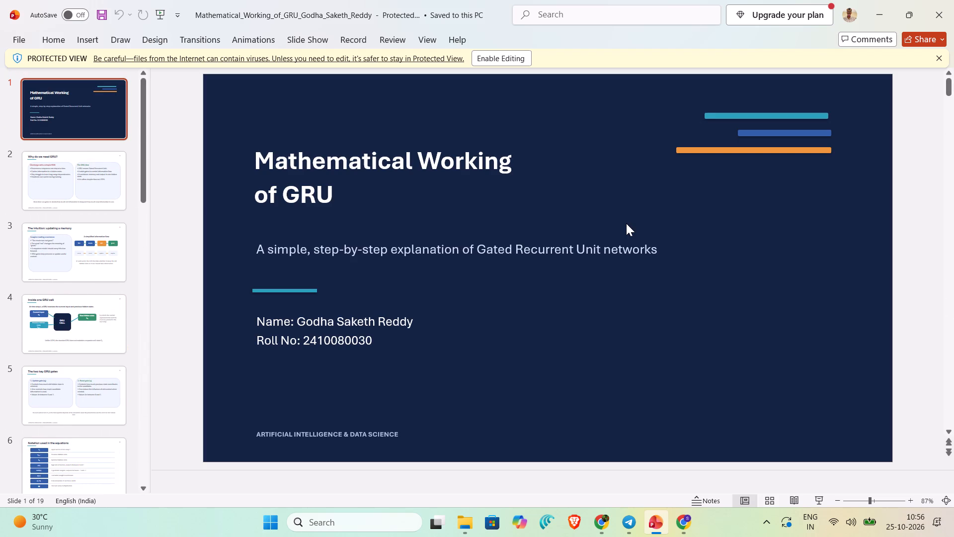
{"action": "left_click", "coordinate": [491, 60]}
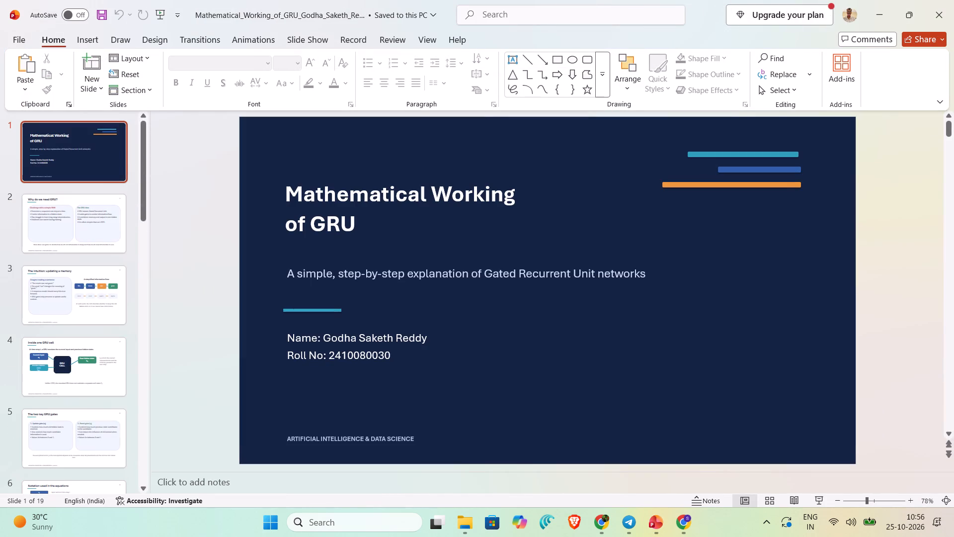
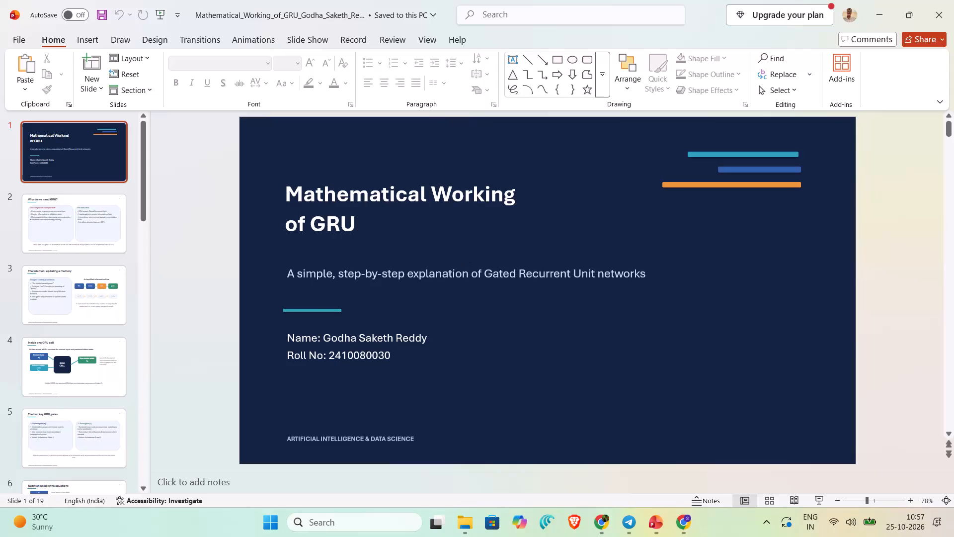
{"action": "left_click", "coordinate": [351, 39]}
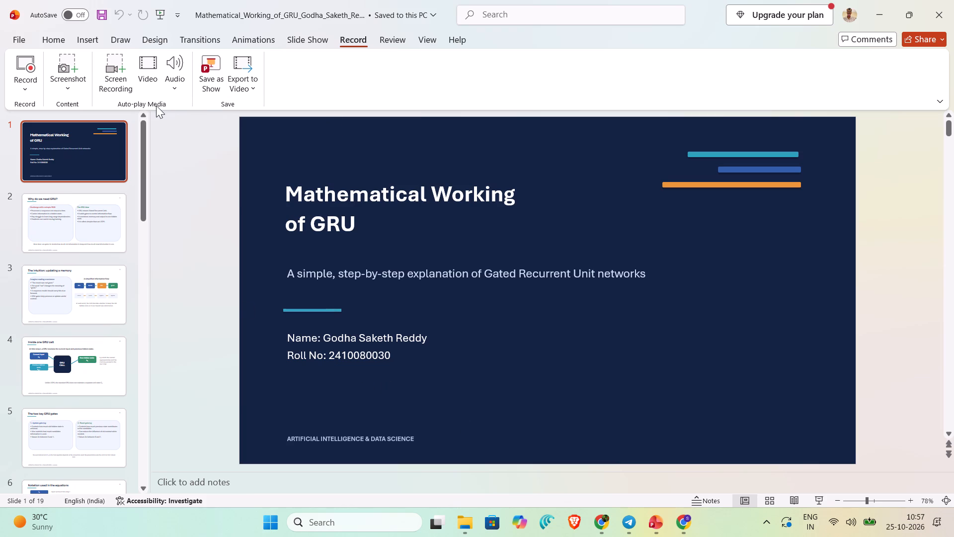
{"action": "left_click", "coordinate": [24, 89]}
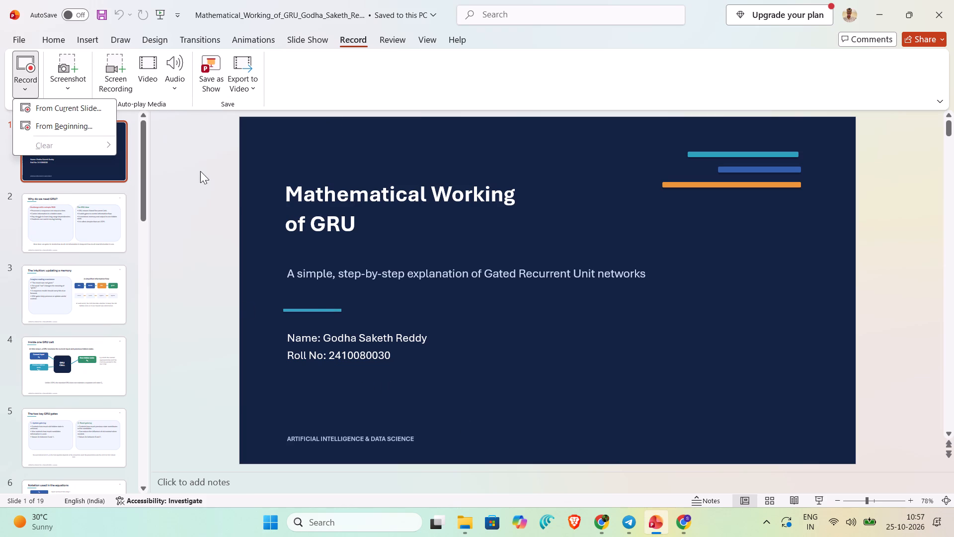
Switch to the Camera app, refocus the webcam preview on several points of the face, and close it.
{"action": "left_click", "coordinate": [387, 524]}
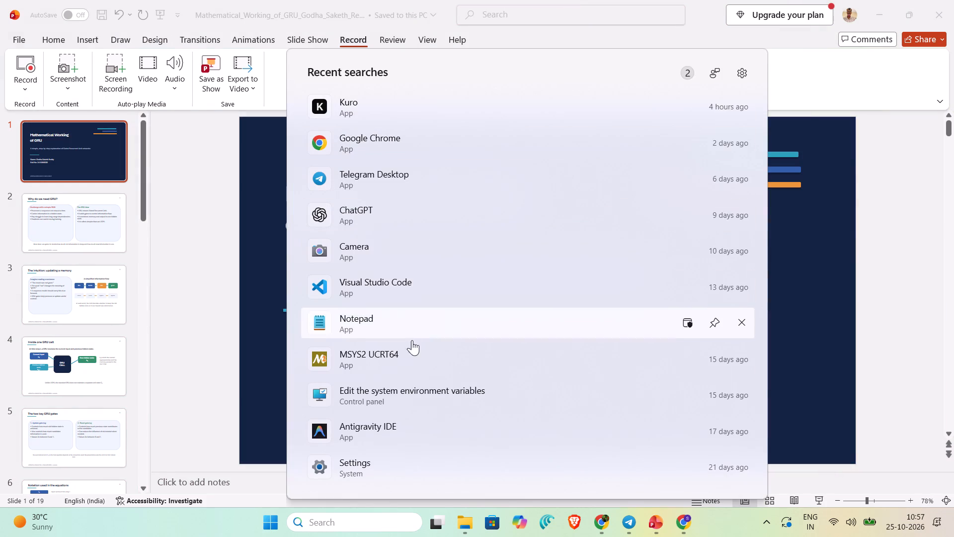
{"action": "left_click", "coordinate": [394, 251]}
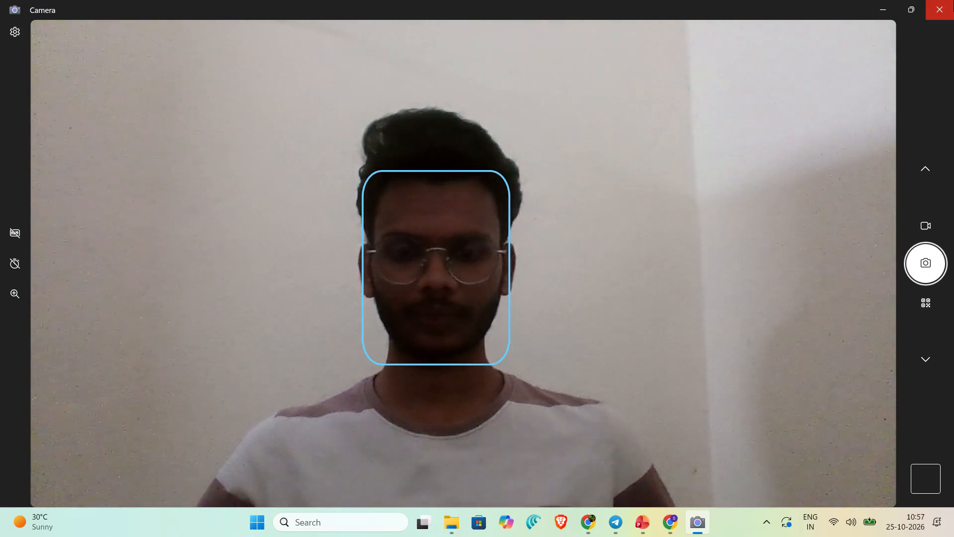
{"action": "left_click", "coordinate": [481, 260]}
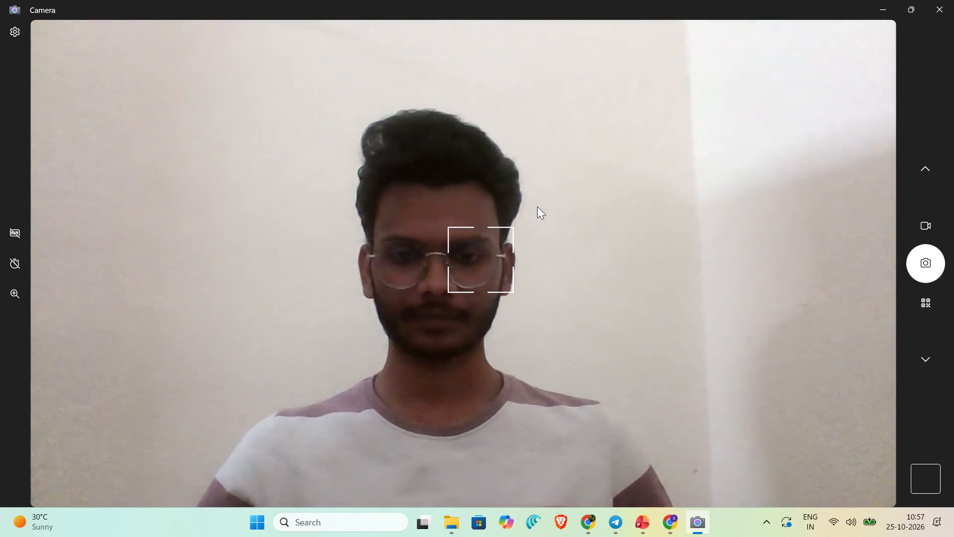
{"action": "left_click", "coordinate": [404, 271]}
{"action": "left_click", "coordinate": [457, 213]}
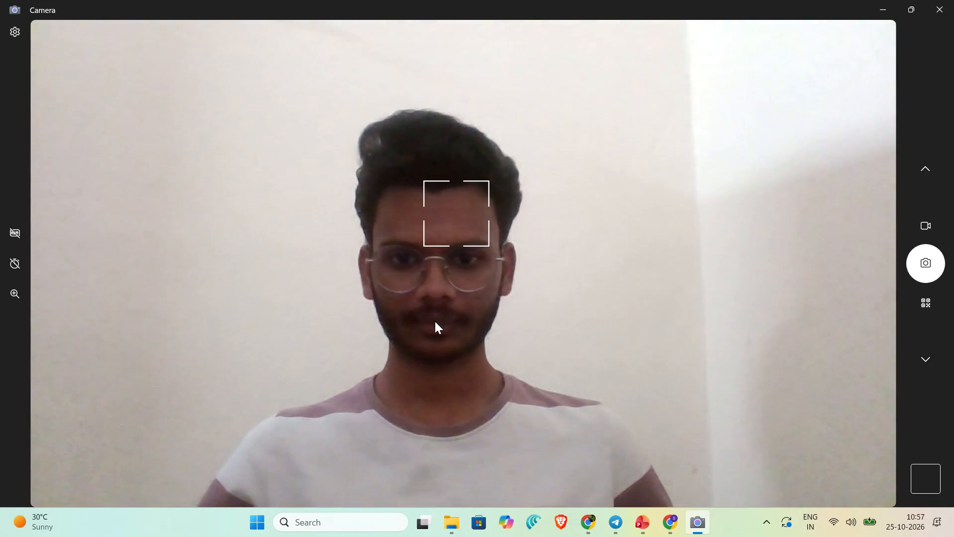
{"action": "left_click", "coordinate": [435, 321]}
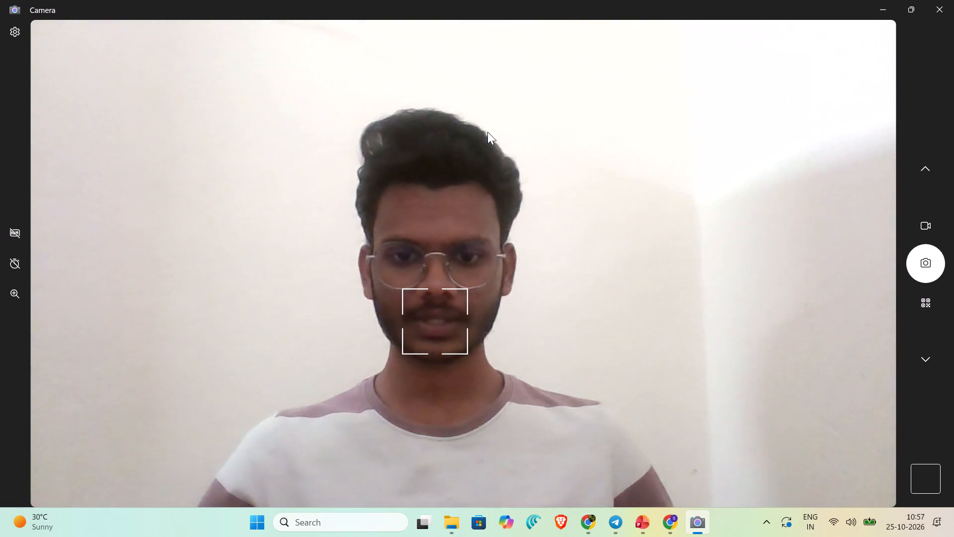
{"action": "left_click", "coordinate": [437, 174]}
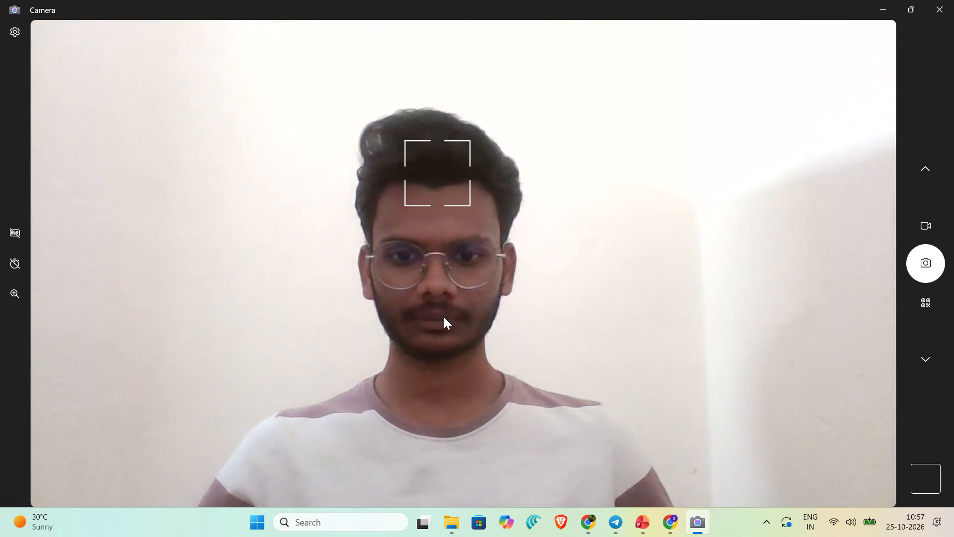
{"action": "left_click", "coordinate": [444, 319]}
{"action": "left_click", "coordinate": [953, 0]}
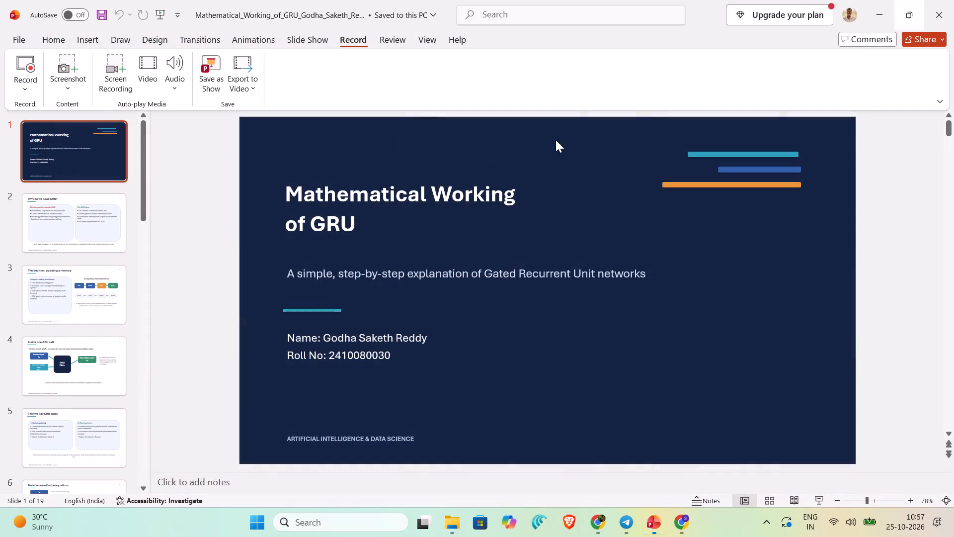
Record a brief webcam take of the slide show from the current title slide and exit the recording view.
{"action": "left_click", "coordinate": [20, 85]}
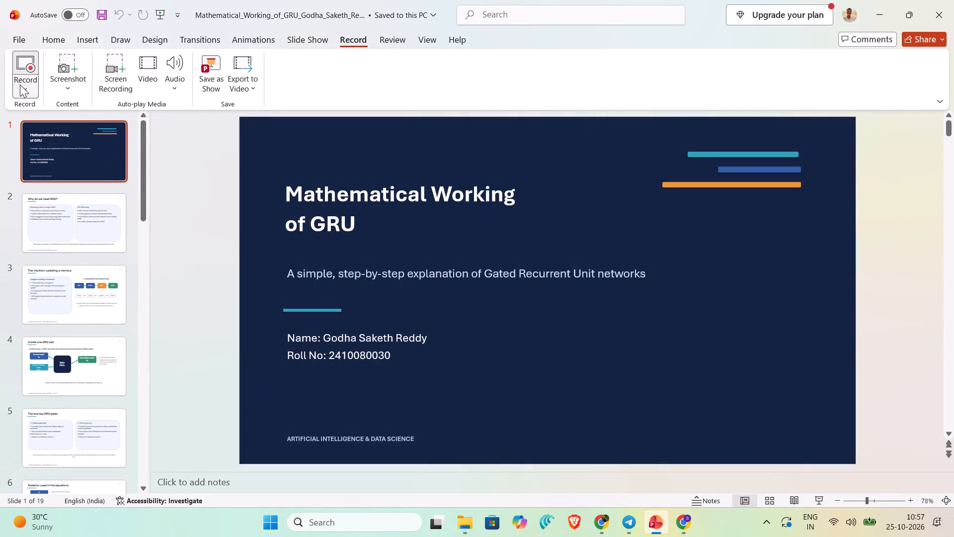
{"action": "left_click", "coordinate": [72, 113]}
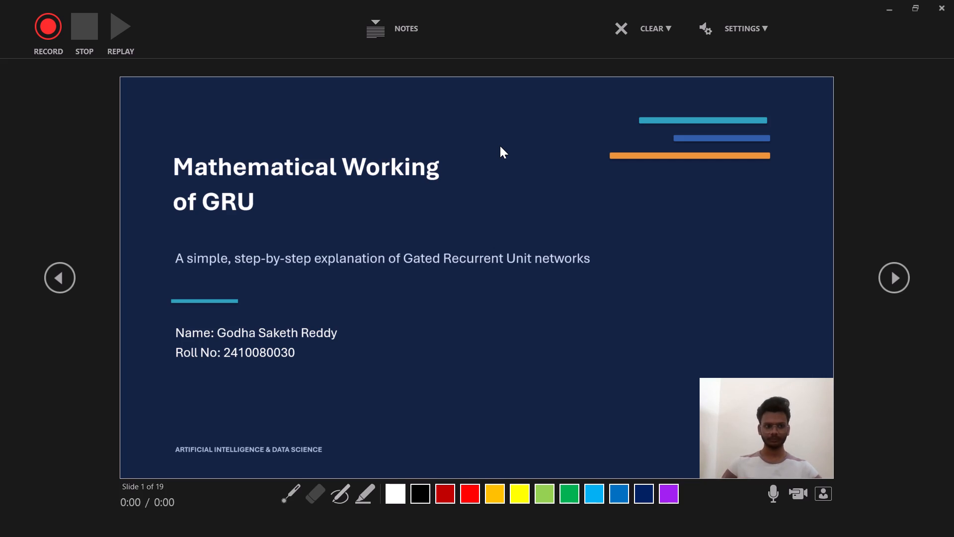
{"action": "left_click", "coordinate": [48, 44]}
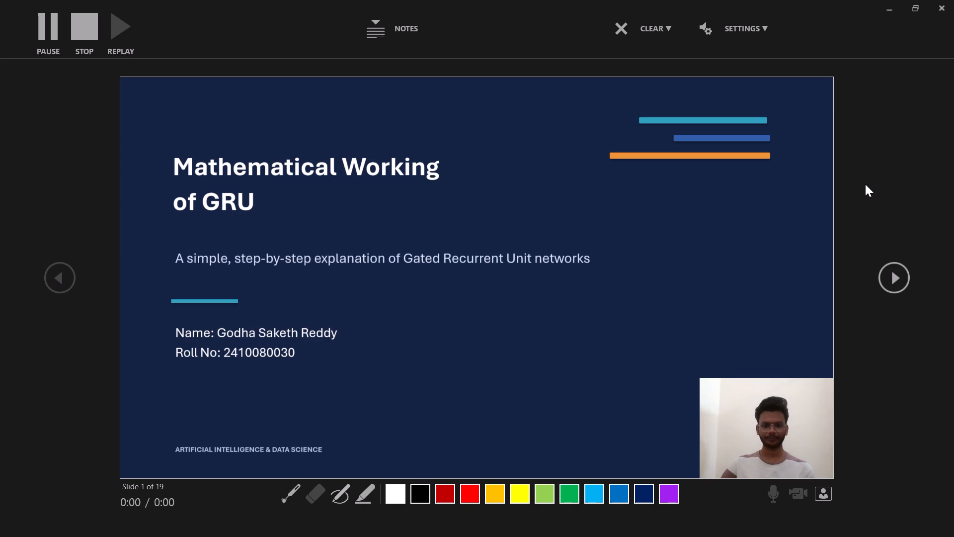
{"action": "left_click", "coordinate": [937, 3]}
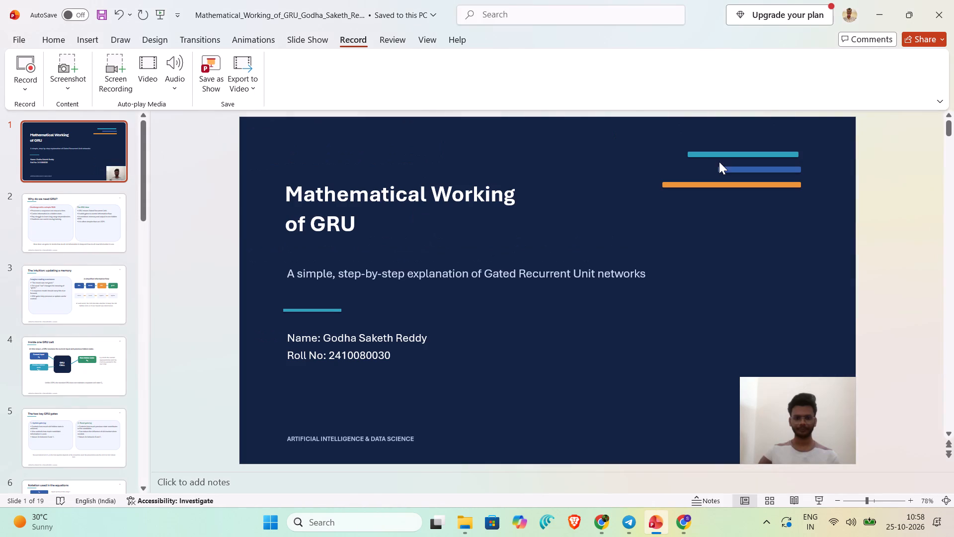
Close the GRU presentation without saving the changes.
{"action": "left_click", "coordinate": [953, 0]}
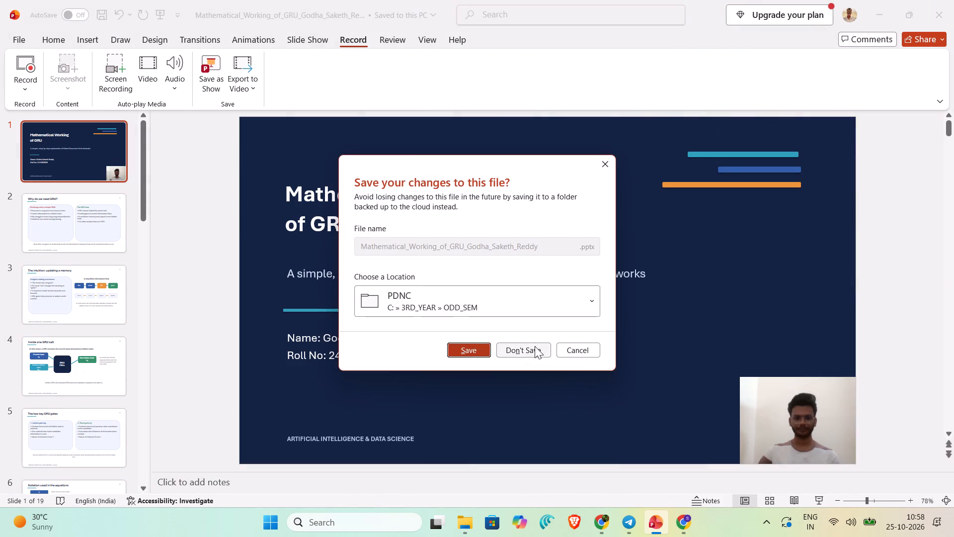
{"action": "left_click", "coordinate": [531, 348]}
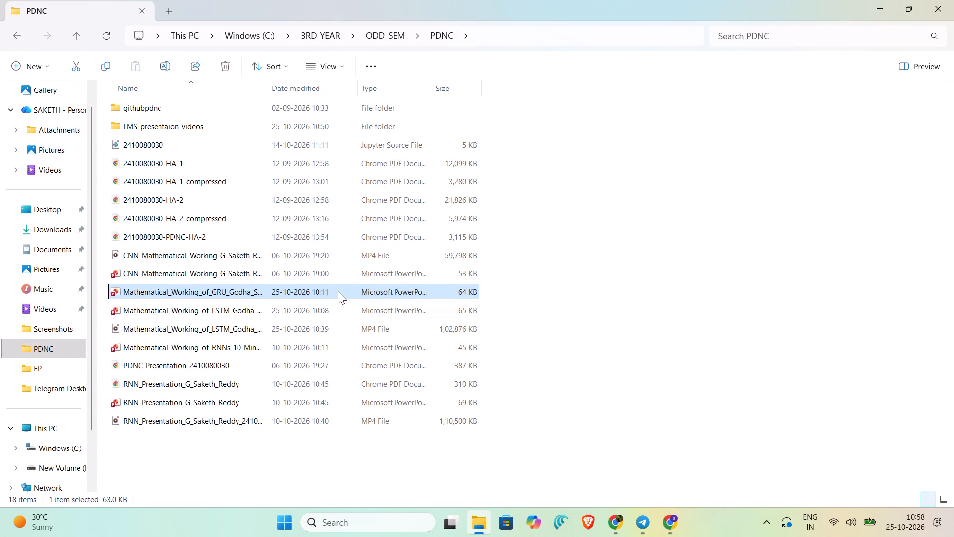
Reopen the Mathematical Working of GRU presentation from the PDNC folder.
{"action": "double_click", "coordinate": [338, 291]}
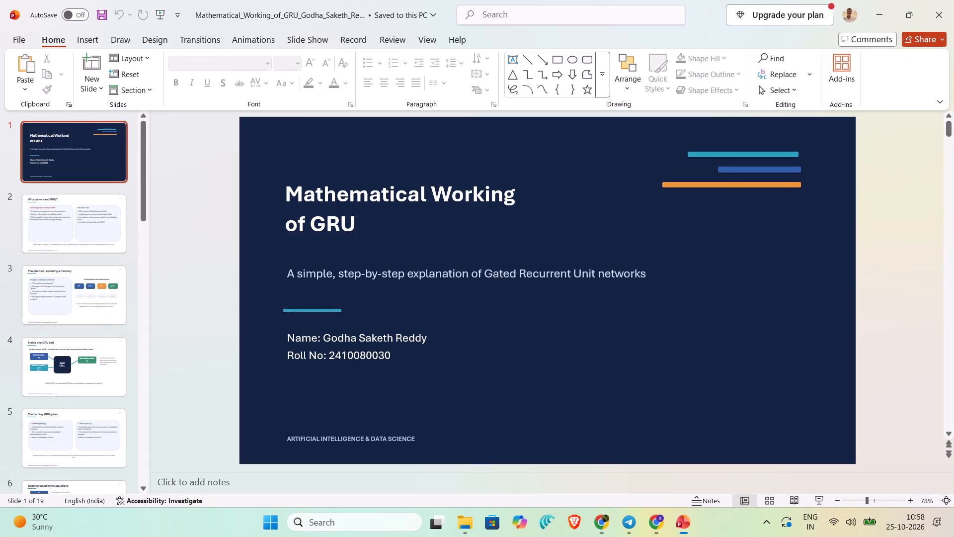
Start a new slide show recording with the webcam on the title slide and advance to slide 2, "Why do we need GRU?".
{"action": "left_click", "coordinate": [353, 44]}
{"action": "left_click", "coordinate": [25, 70]}
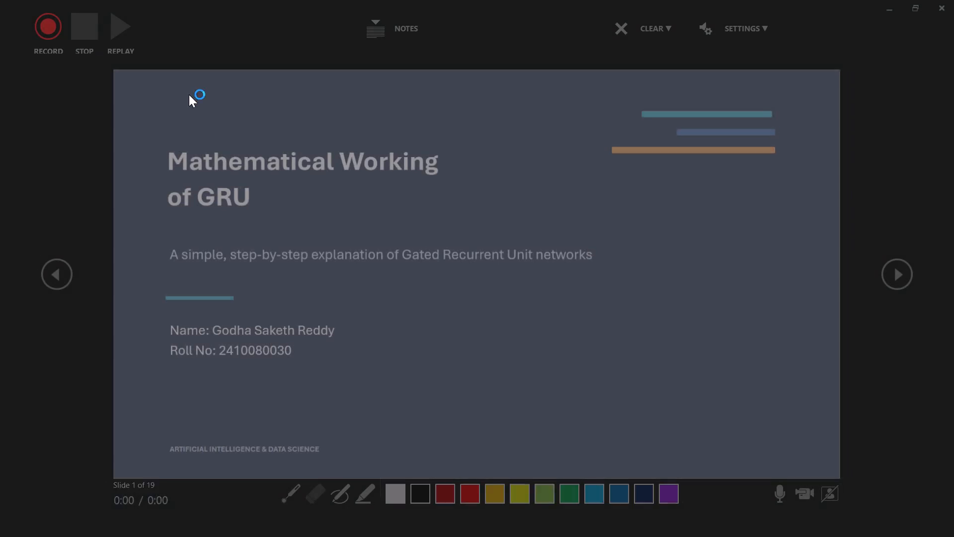
{"action": "left_click", "coordinate": [49, 38]}
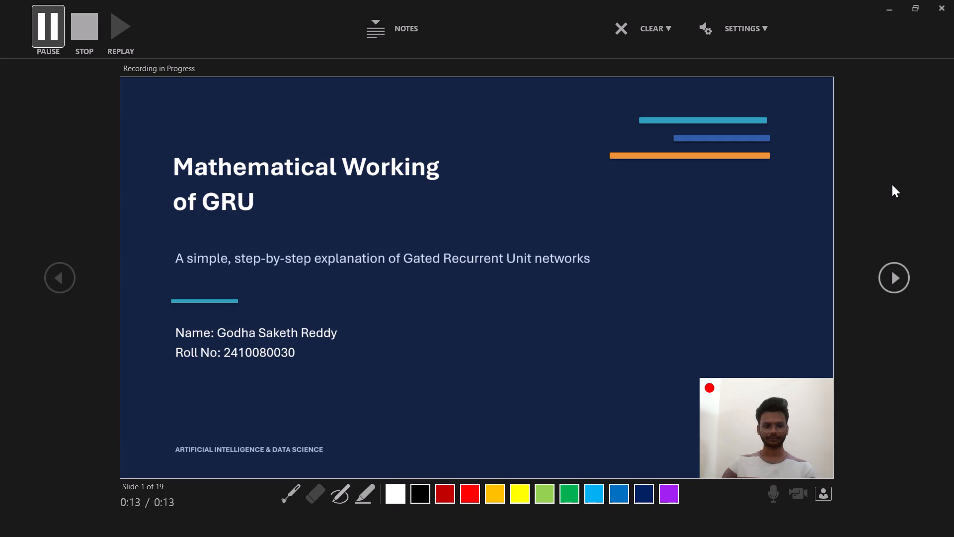
{"action": "key", "text": "Down"}
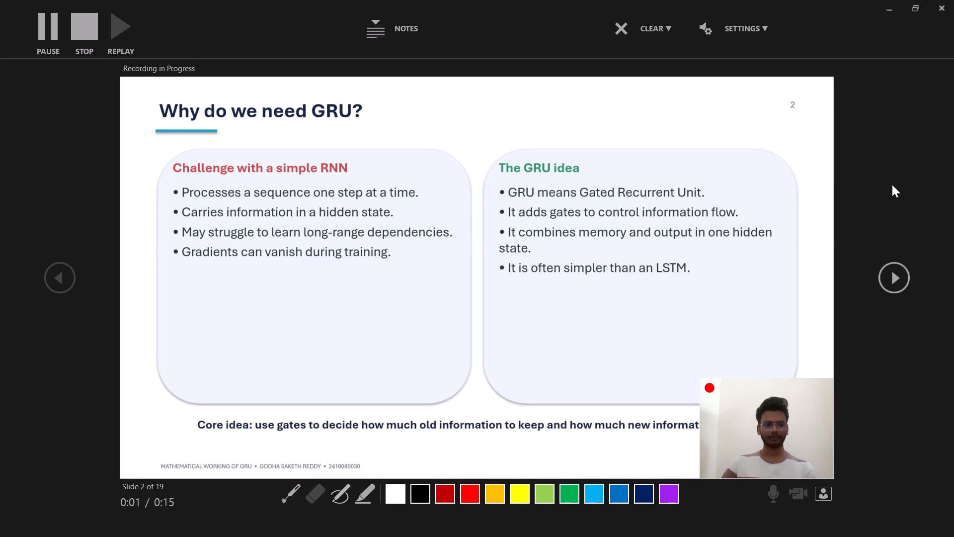
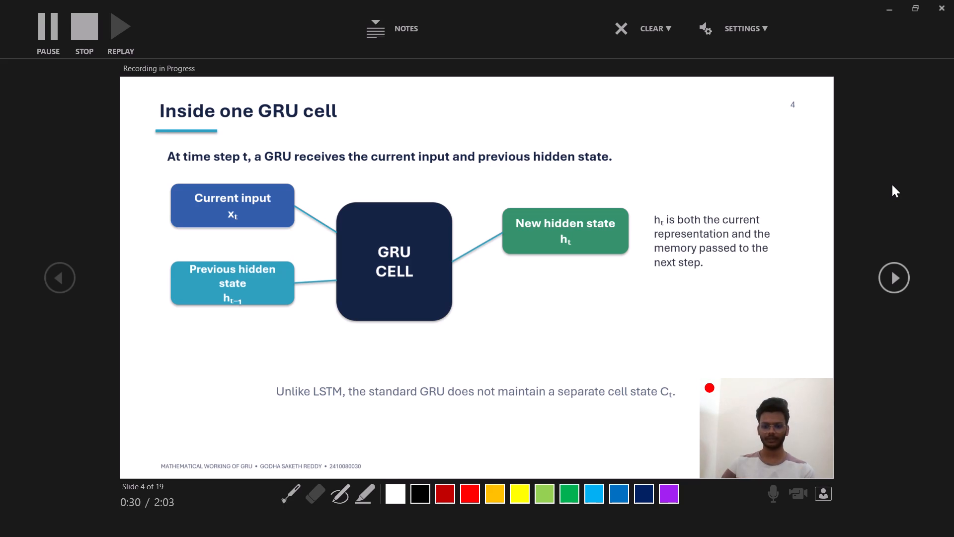
Advance the slide show recording to slide 5, "The two key GRU gates".
{"action": "key", "text": "Down"}
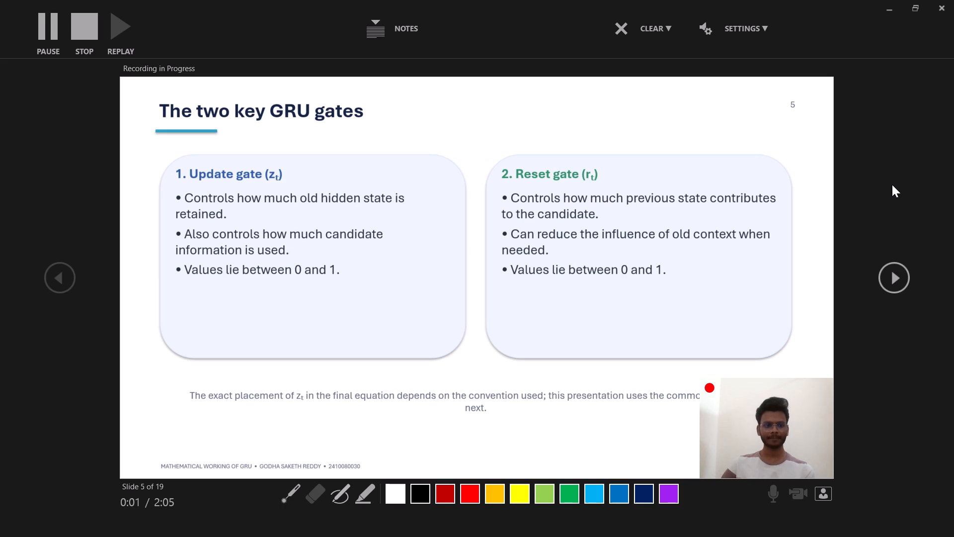
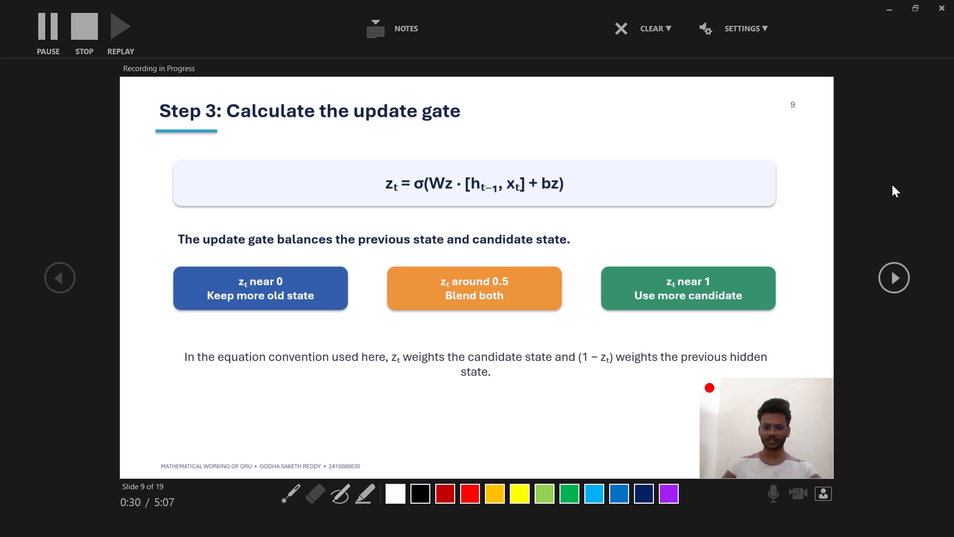
Continue the narrated slide show recording past "Step 4: Update the hidden state" to slide 11, "Why sigmoid and tanh?".
{"action": "key", "text": "Down"}
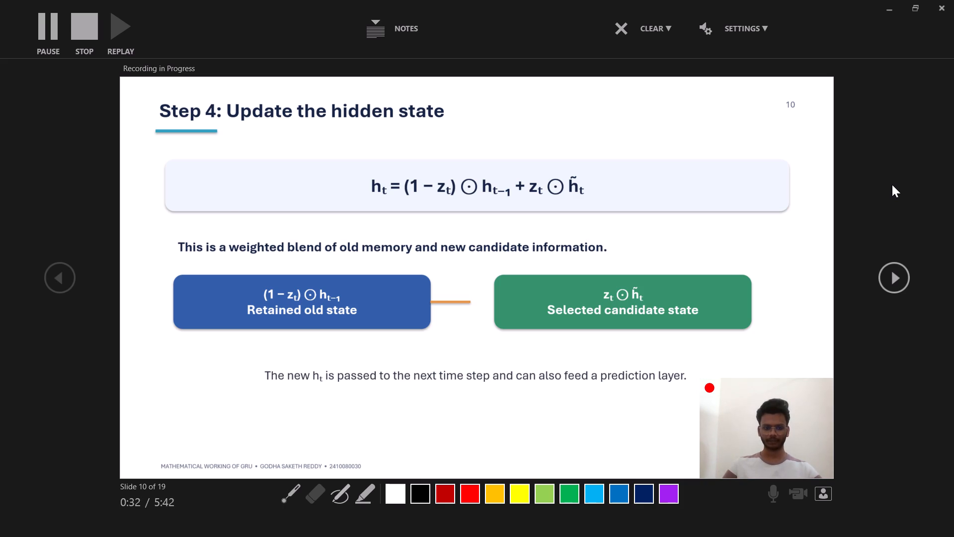
{"action": "key", "text": "Down"}
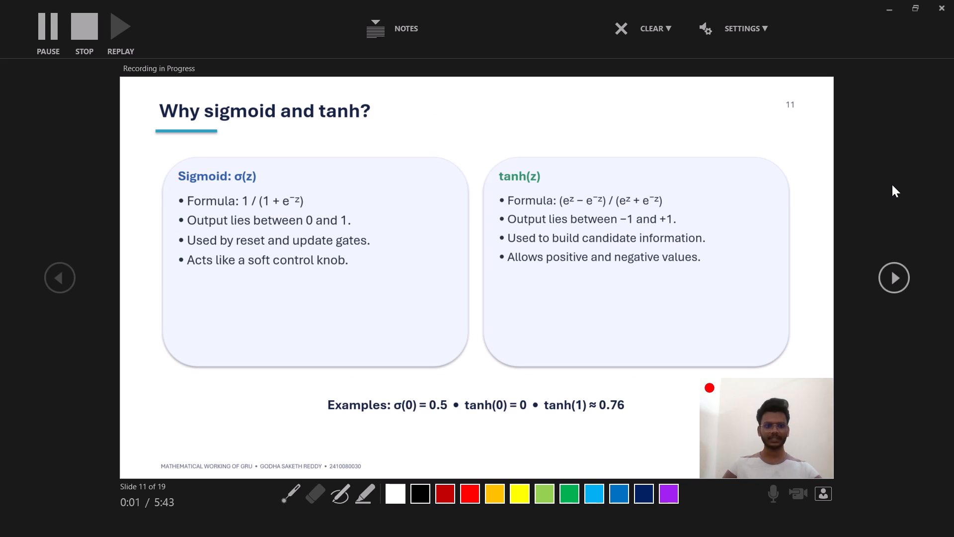
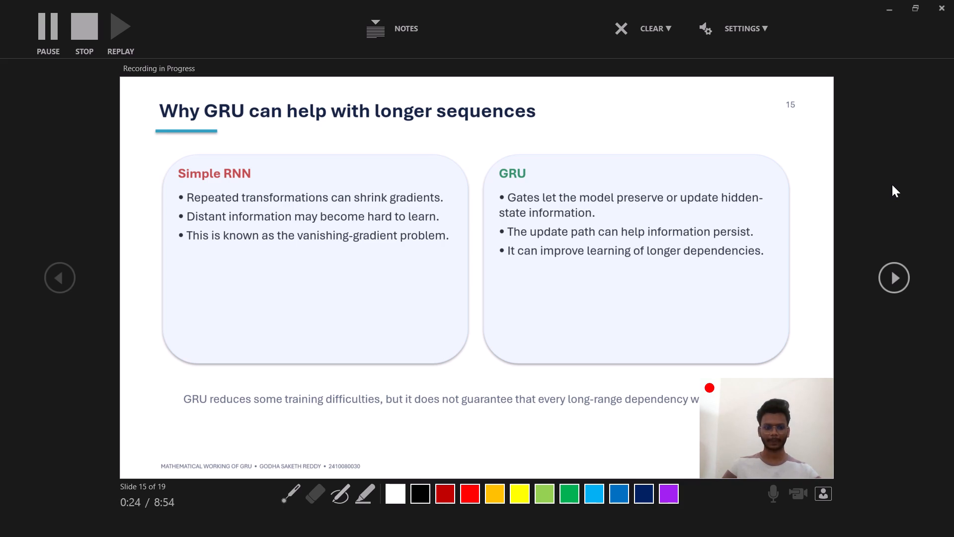
Continue the narrated slide show recording from slide 15 to slide 16, "RNN vs GRU vs LSTM".
{"action": "key", "text": "Down"}
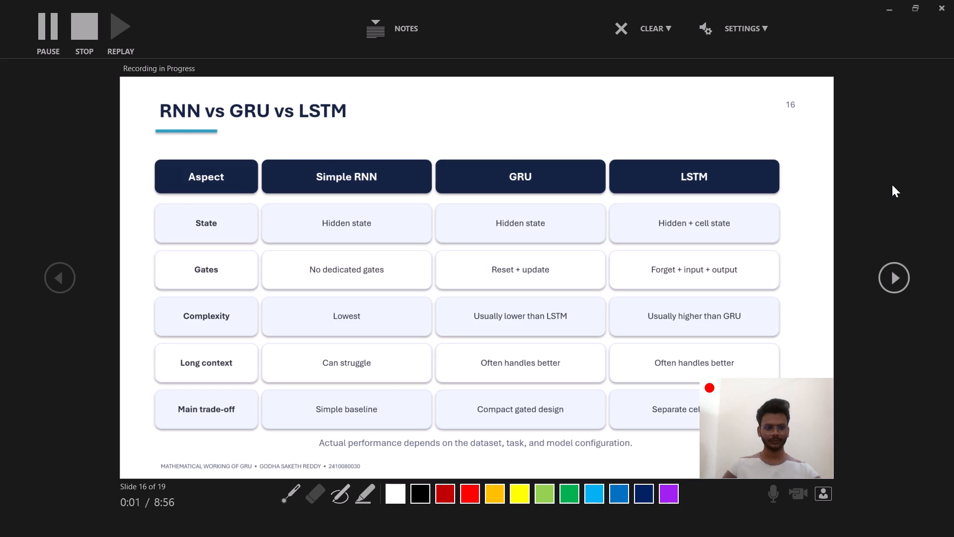
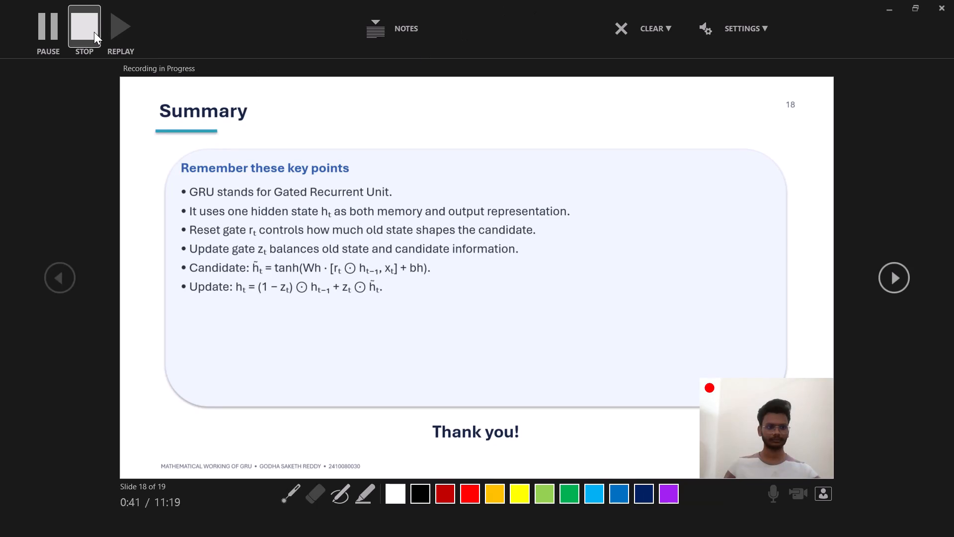
Stop the narrated recording on slide 18, "Summary", and return to the title slide in the normal editing view.
{"action": "left_click", "coordinate": [94, 32]}
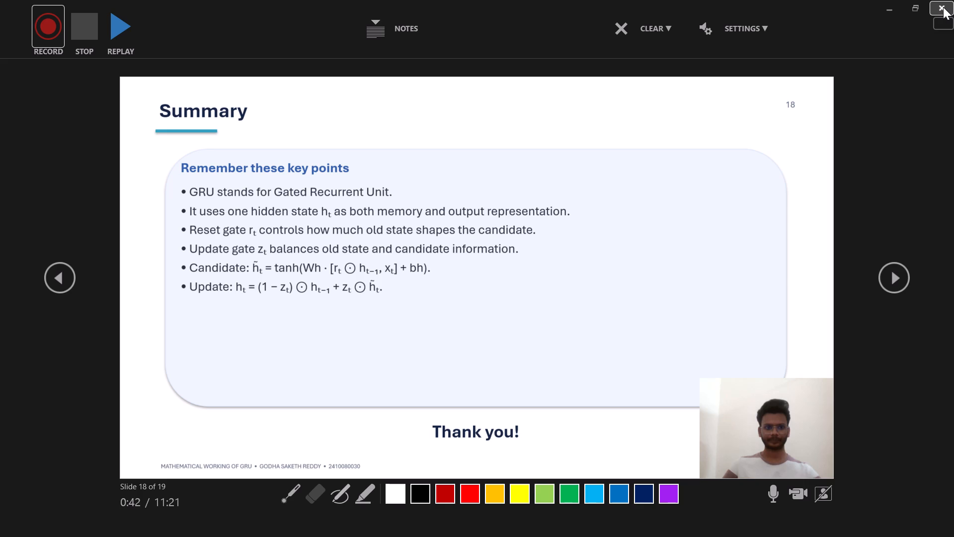
{"action": "left_click", "coordinate": [943, 7]}
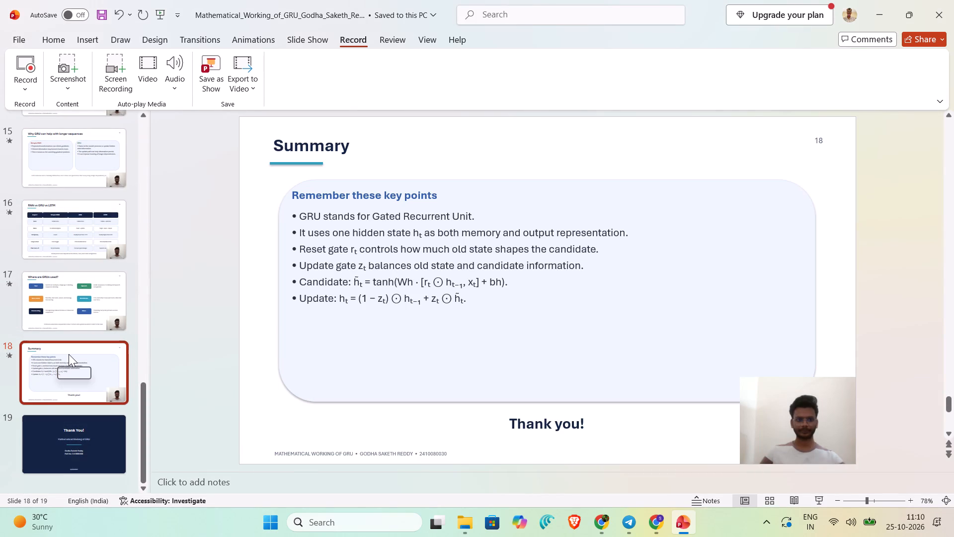
{"action": "scroll", "coordinate": [44, 214], "scroll_direction": "up", "scroll_amount": 2}
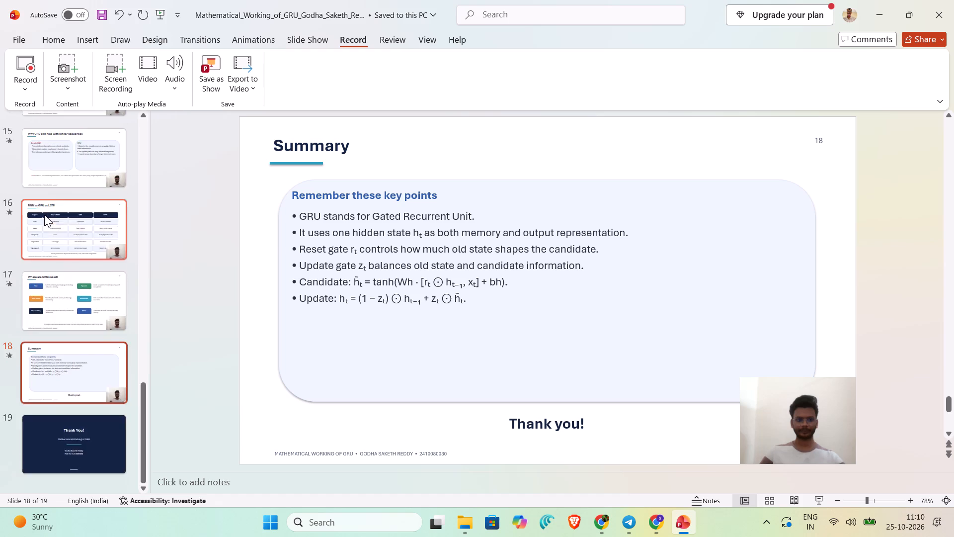
{"action": "scroll", "coordinate": [44, 214], "scroll_direction": "up", "scroll_amount": 20}
{"action": "left_click", "coordinate": [80, 158]}
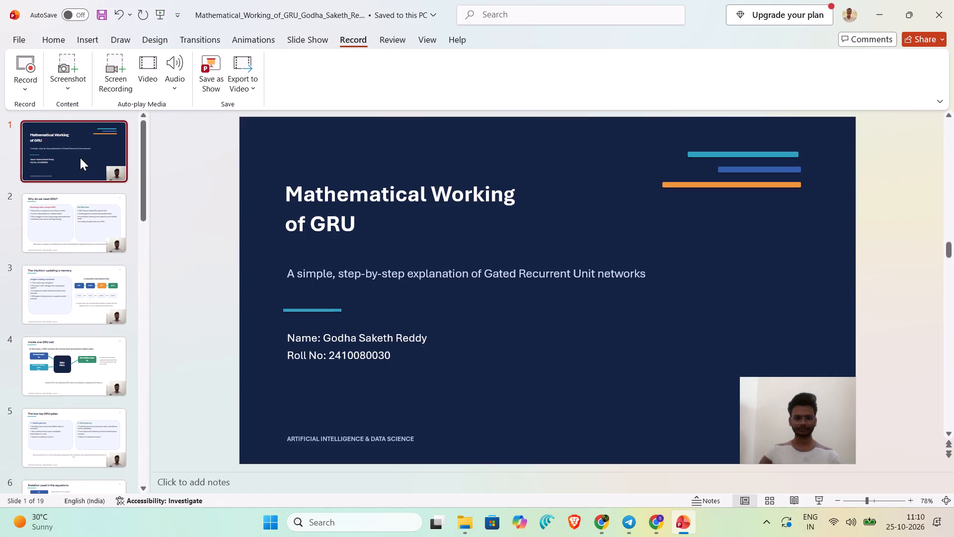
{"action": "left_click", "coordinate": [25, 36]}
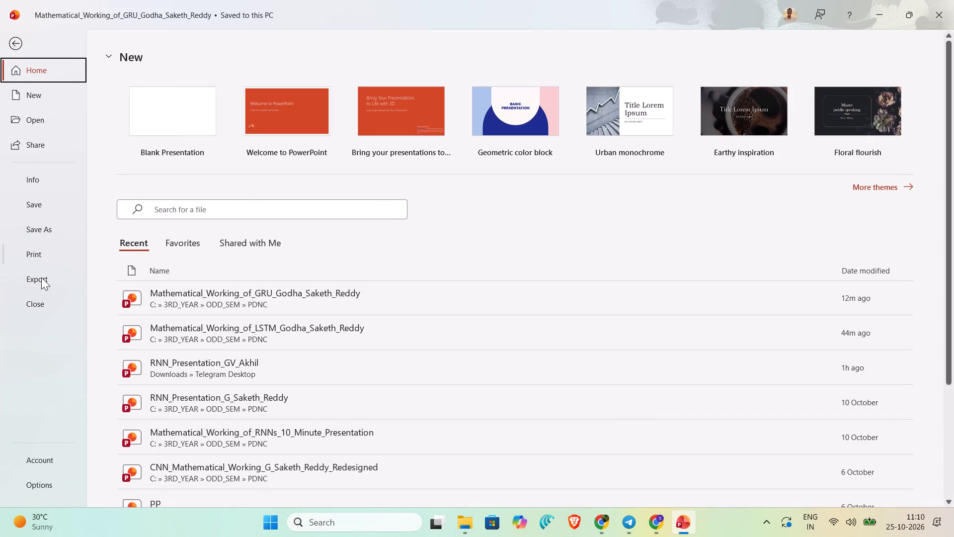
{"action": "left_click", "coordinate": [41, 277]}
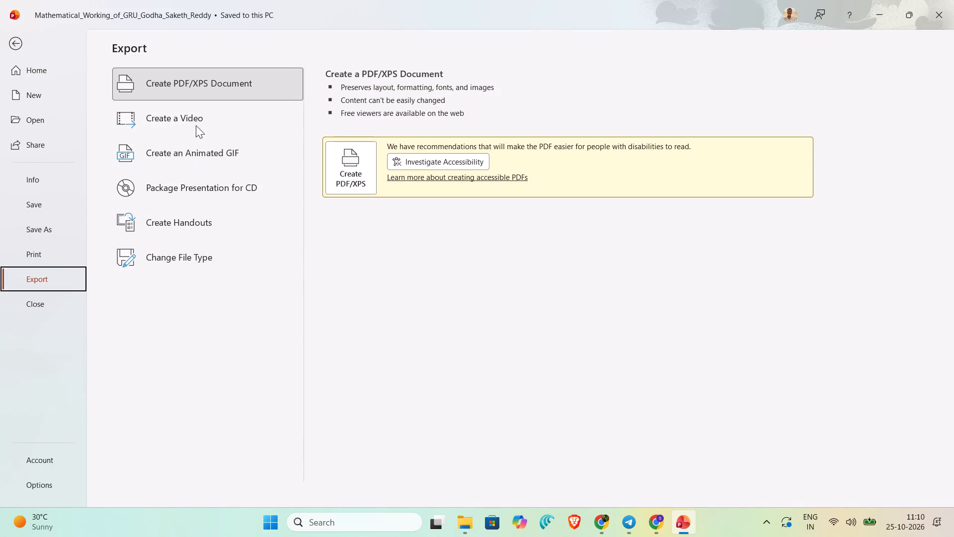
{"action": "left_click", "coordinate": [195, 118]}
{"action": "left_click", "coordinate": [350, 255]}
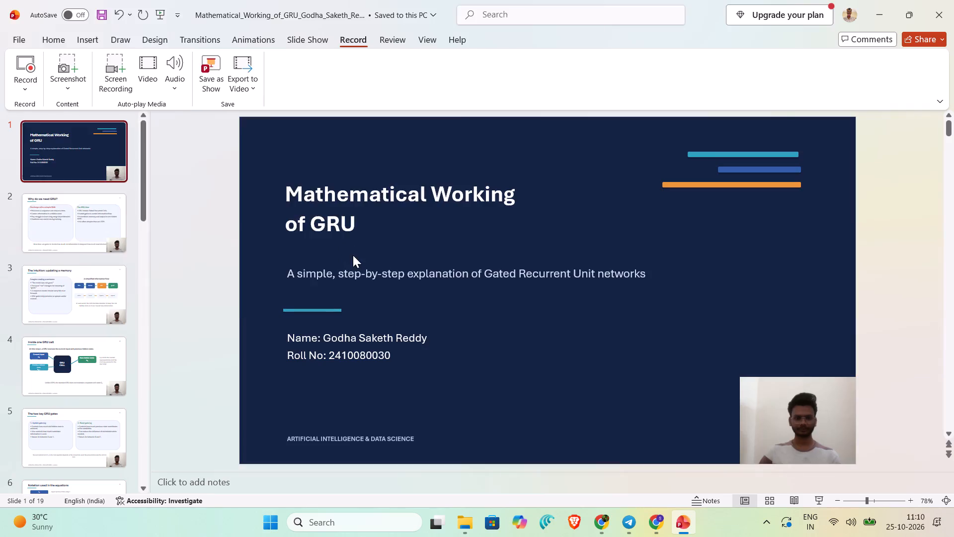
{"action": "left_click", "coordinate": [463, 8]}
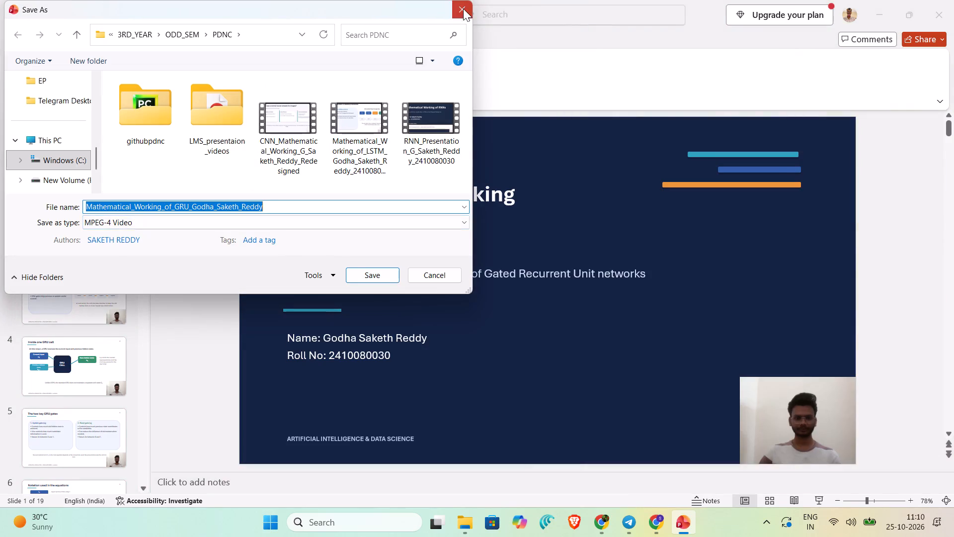
Start a video export of the presentation with the quality set to HD (720p).
{"action": "left_click", "coordinate": [5, 45]}
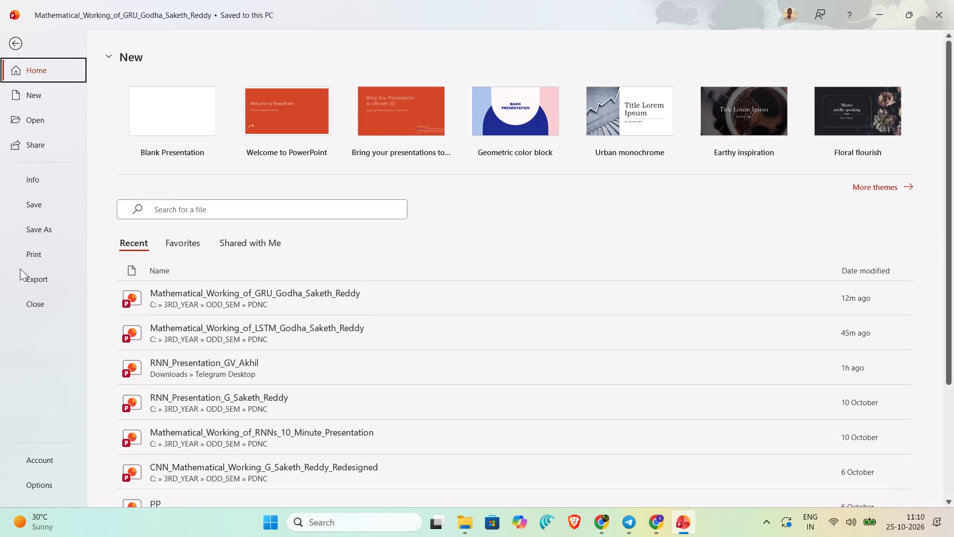
{"action": "left_click", "coordinate": [39, 235]}
{"action": "left_click", "coordinate": [49, 283]}
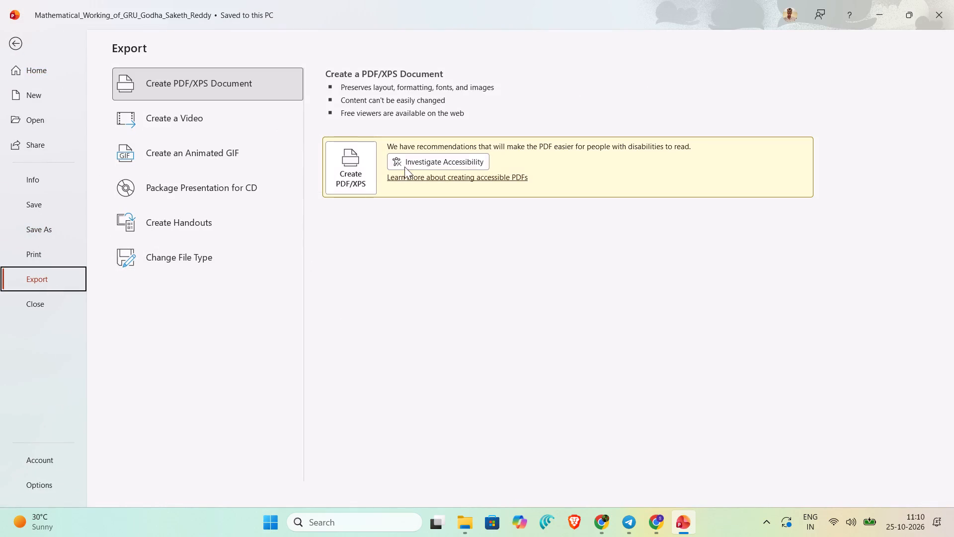
{"action": "left_click", "coordinate": [174, 125]}
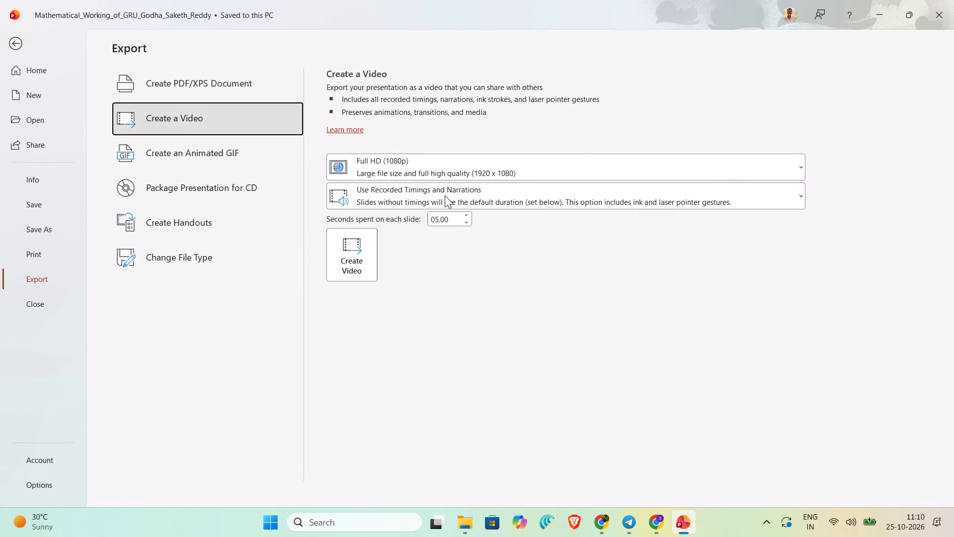
{"action": "left_click", "coordinate": [493, 173]}
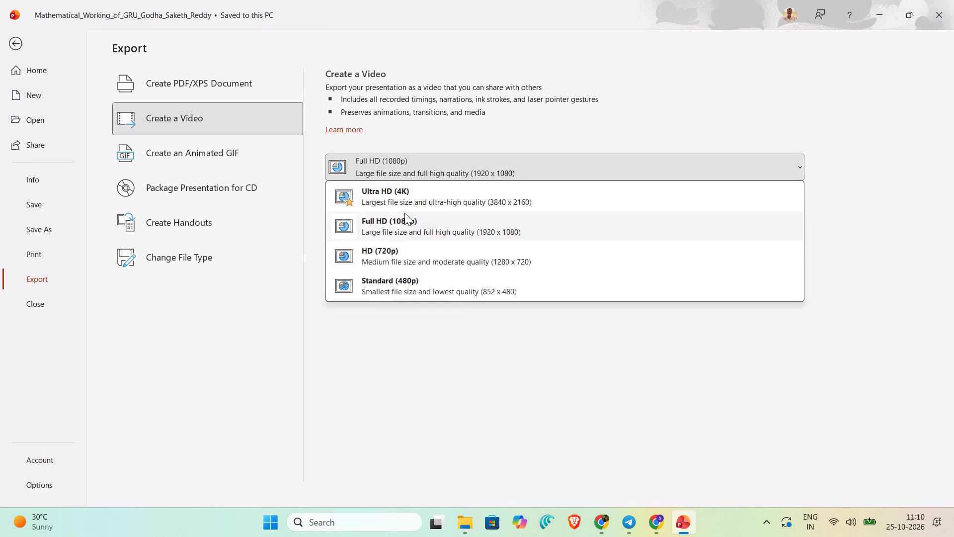
{"action": "left_click", "coordinate": [400, 254]}
{"action": "left_click", "coordinate": [340, 262]}
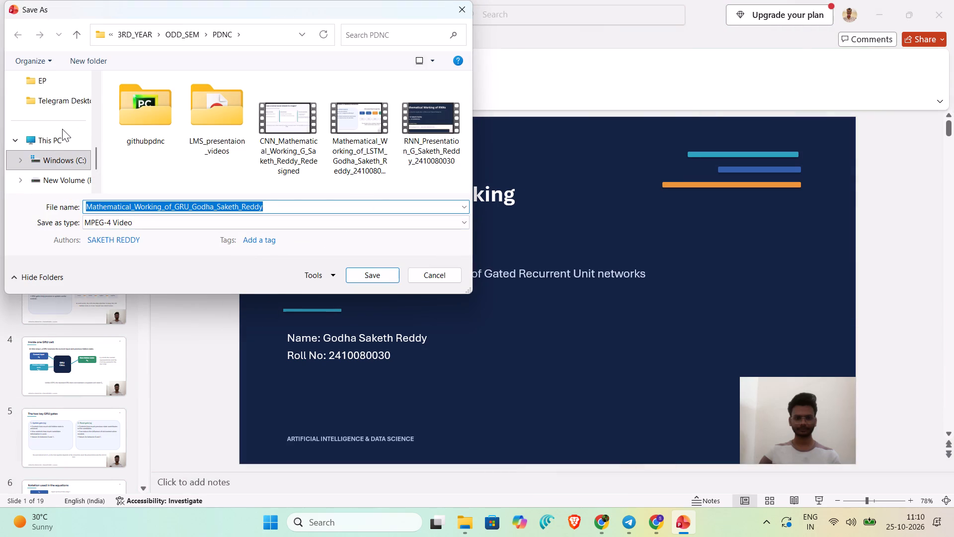
Save the MPEG-4 video in the PDNC folder, adding an underscore and the student's roll number to the end of the file name.
{"action": "scroll", "coordinate": [62, 129], "scroll_direction": "up", "scroll_amount": 1}
{"action": "left_click", "coordinate": [62, 142]}
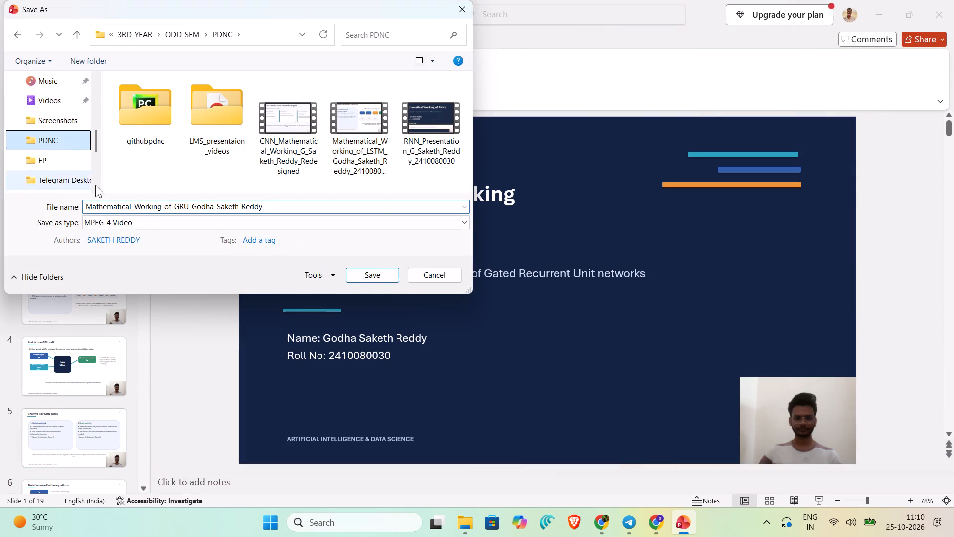
{"action": "double_click", "coordinate": [58, 138]}
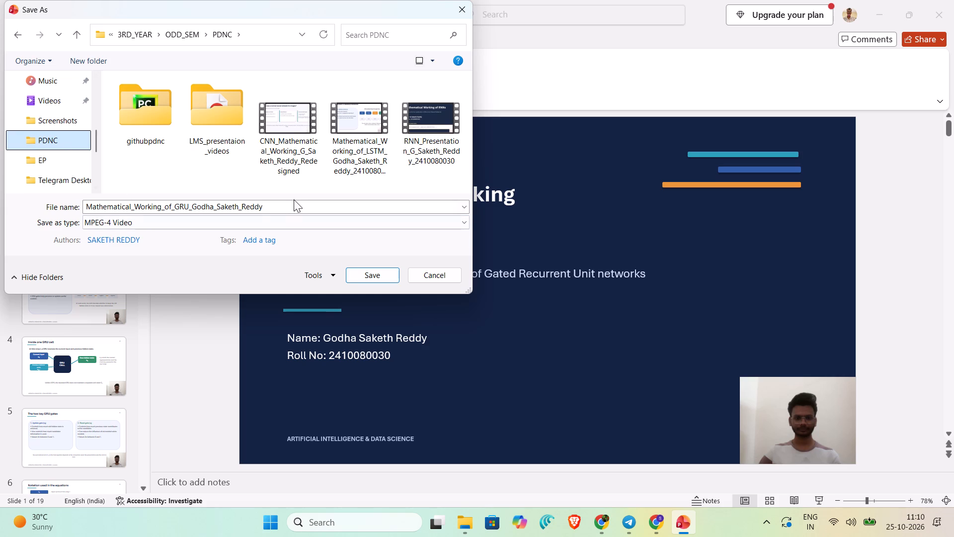
{"action": "left_click", "coordinate": [273, 204]}
{"action": "left_click", "coordinate": [270, 206]}
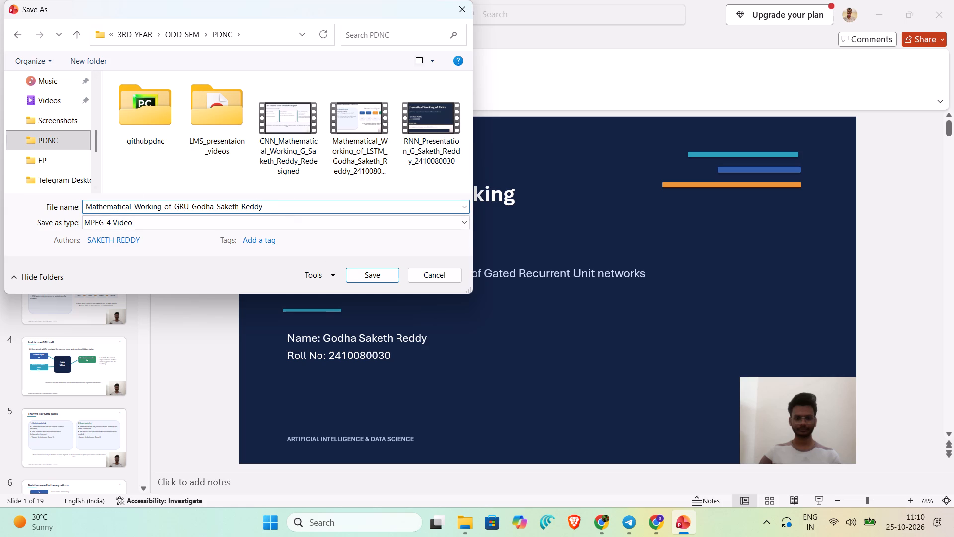
{"action": "key", "text": "shift+underscore"}
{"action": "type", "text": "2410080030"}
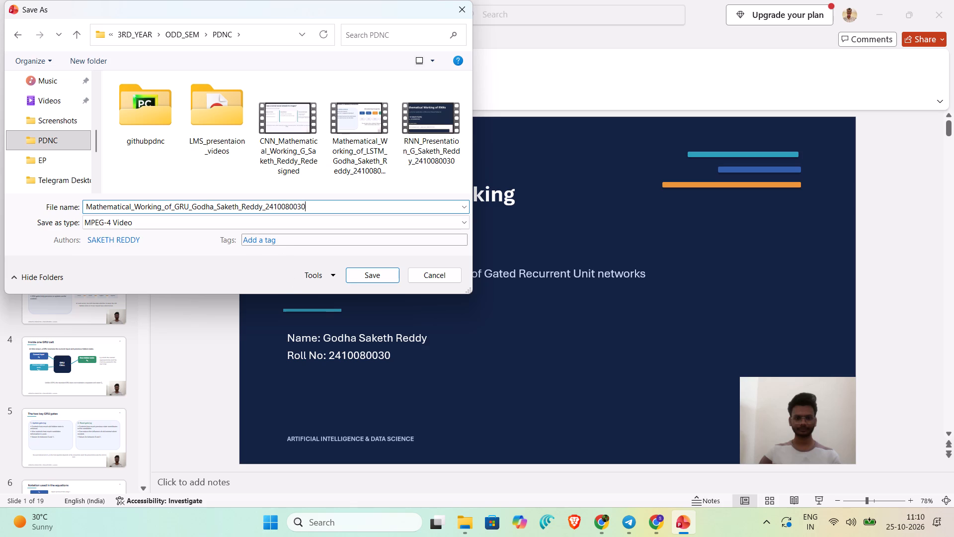
{"action": "left_click", "coordinate": [372, 278]}
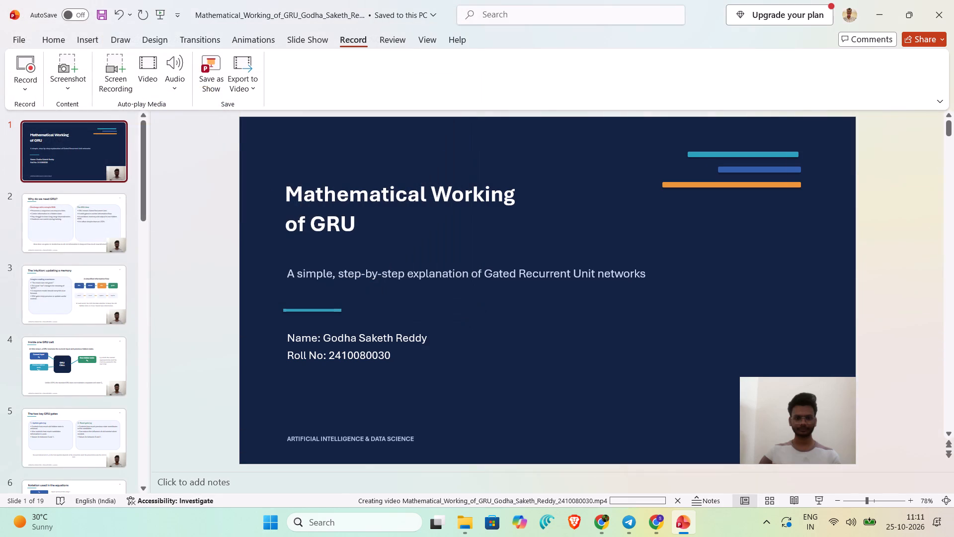
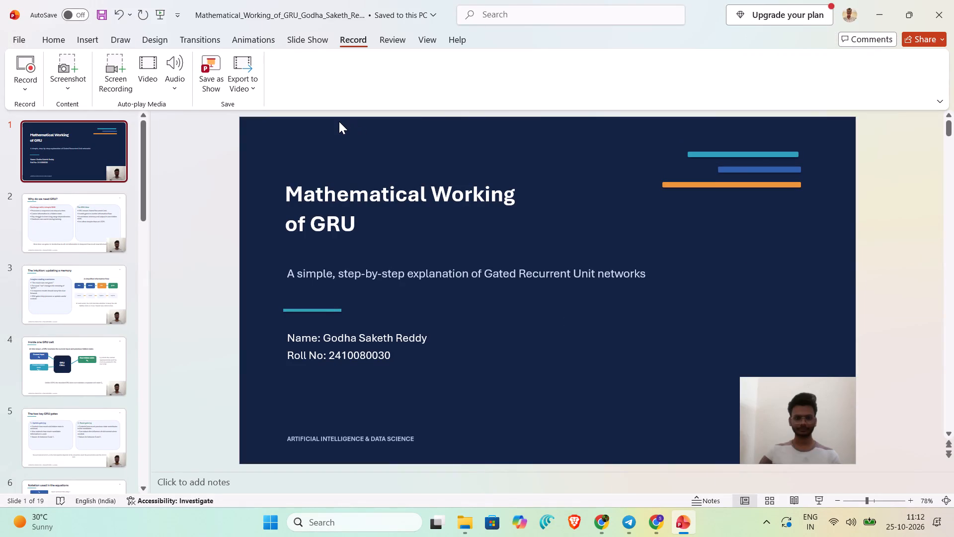
Close the GRU presentation without saving its changes and return to the PDNC folder.
{"action": "scroll", "coordinate": [79, 317], "scroll_direction": "down", "scroll_amount": 10}
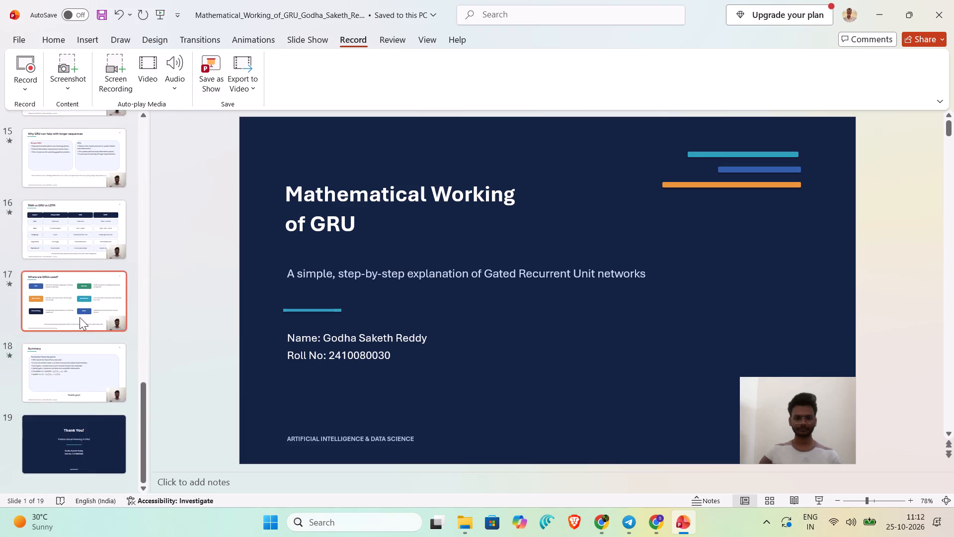
{"action": "scroll", "coordinate": [79, 317], "scroll_direction": "down", "scroll_amount": 4}
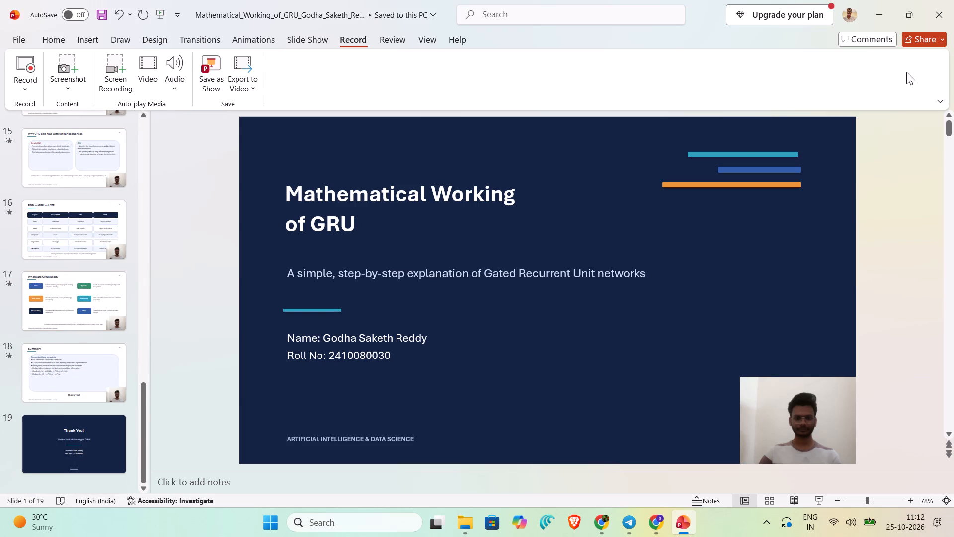
{"action": "left_click", "coordinate": [953, 0]}
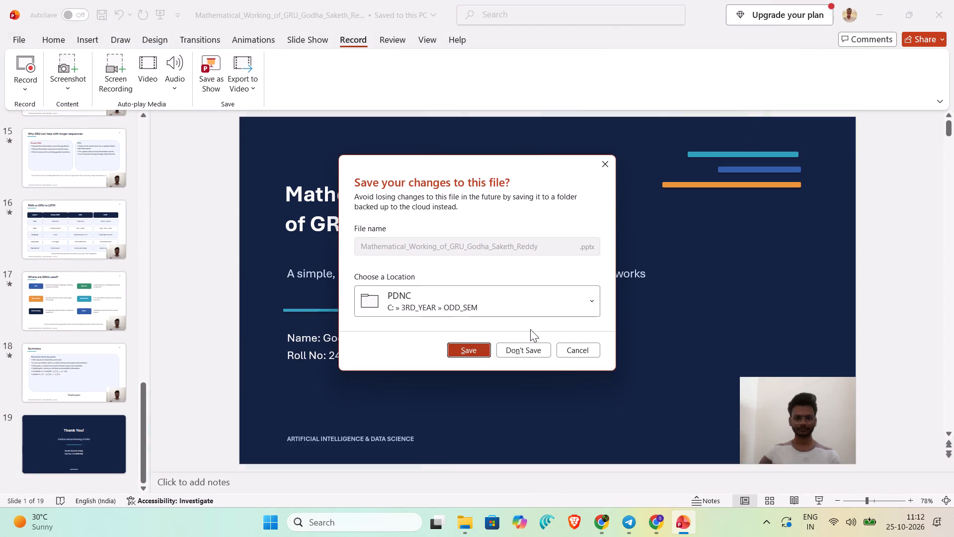
{"action": "left_click", "coordinate": [523, 354]}
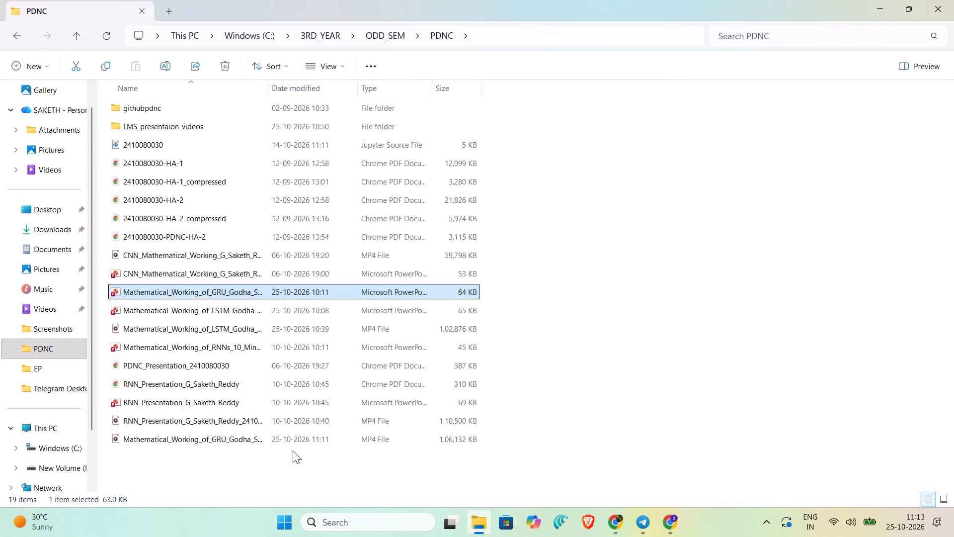
{"action": "left_click", "coordinate": [636, 325]}
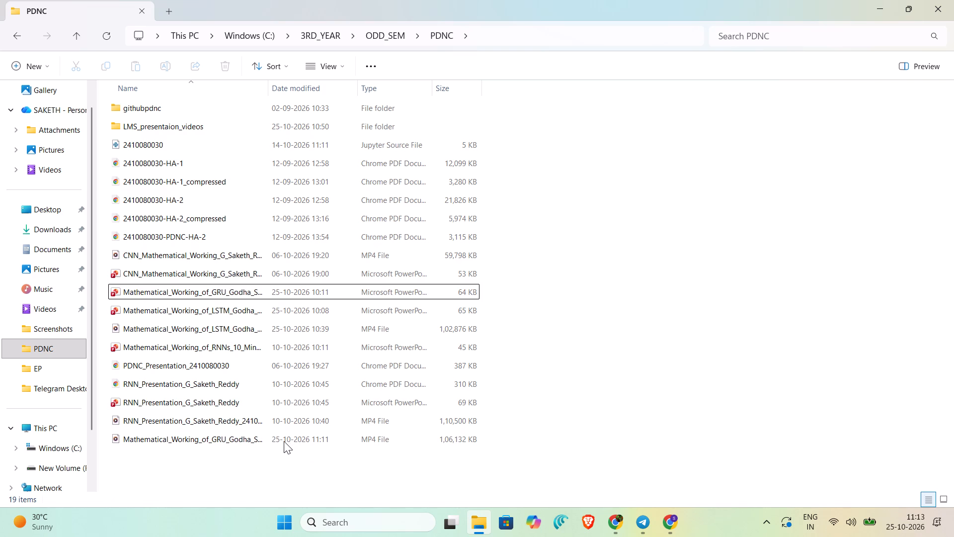
Switch to Chrome and open Google Drive in a new tab.
{"action": "left_click", "coordinate": [665, 521]}
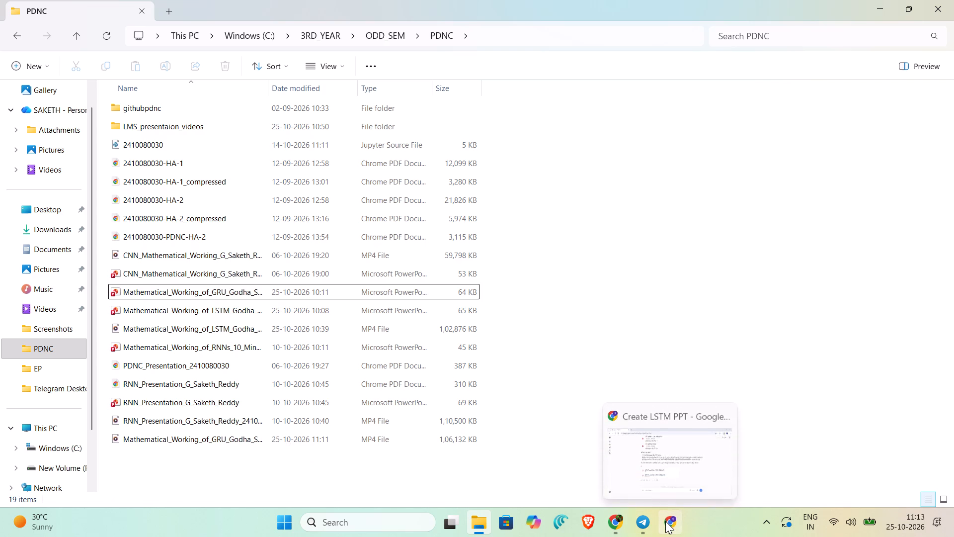
{"action": "left_click", "coordinate": [184, 13]}
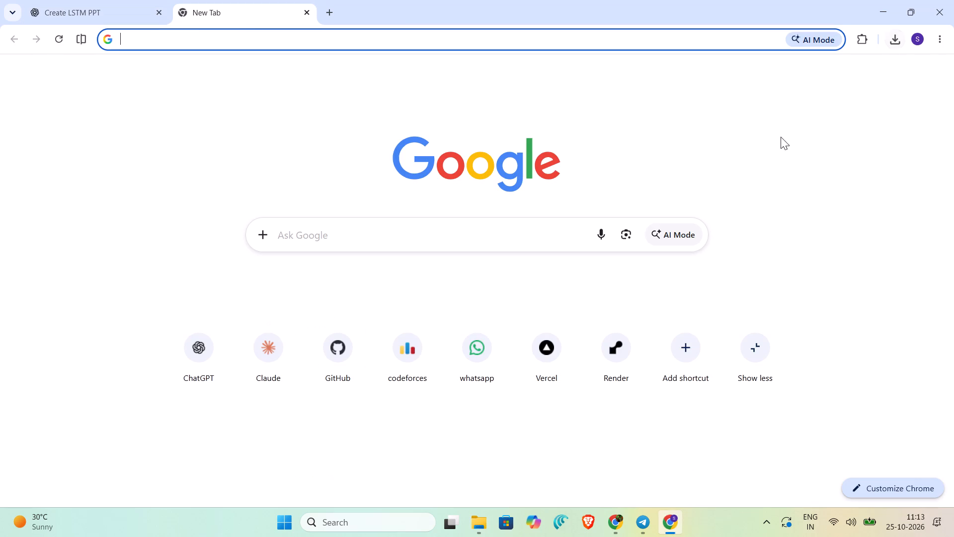
{"action": "left_click", "coordinate": [904, 83]}
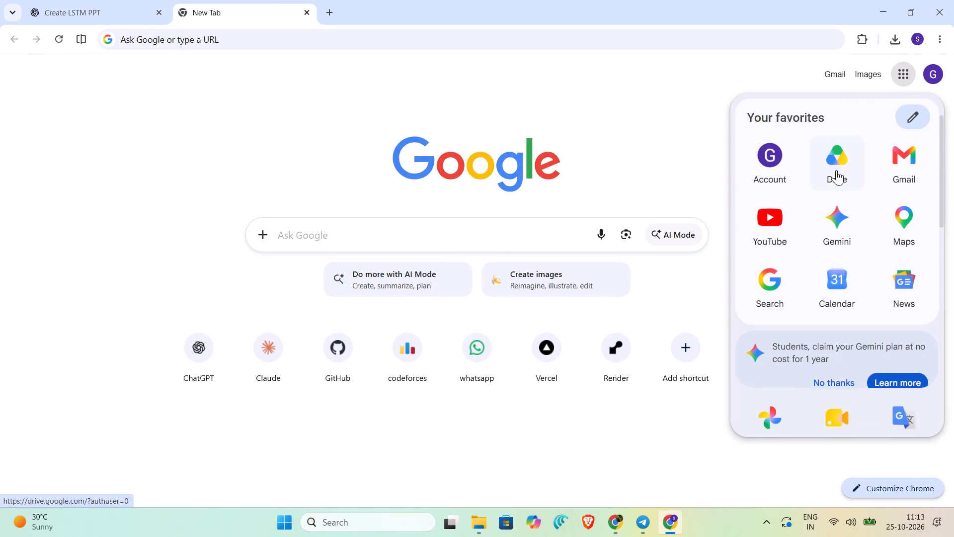
{"action": "left_click", "coordinate": [833, 160]}
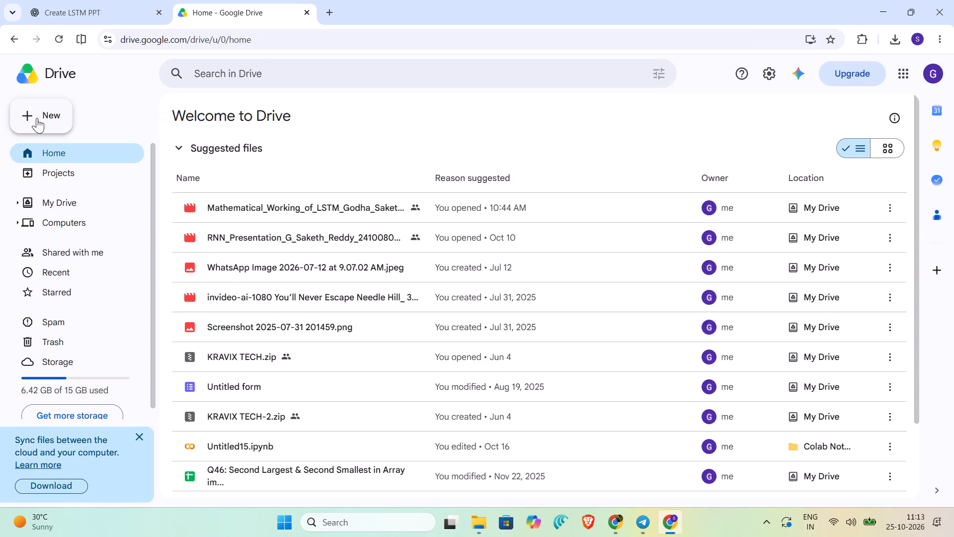
Upload the exported Mathematical Working of GRU video from C: > 3RD_YEAR > ODD_SEM > PDNC to Google Drive.
{"action": "left_click", "coordinate": [36, 114]}
{"action": "left_click", "coordinate": [62, 146]}
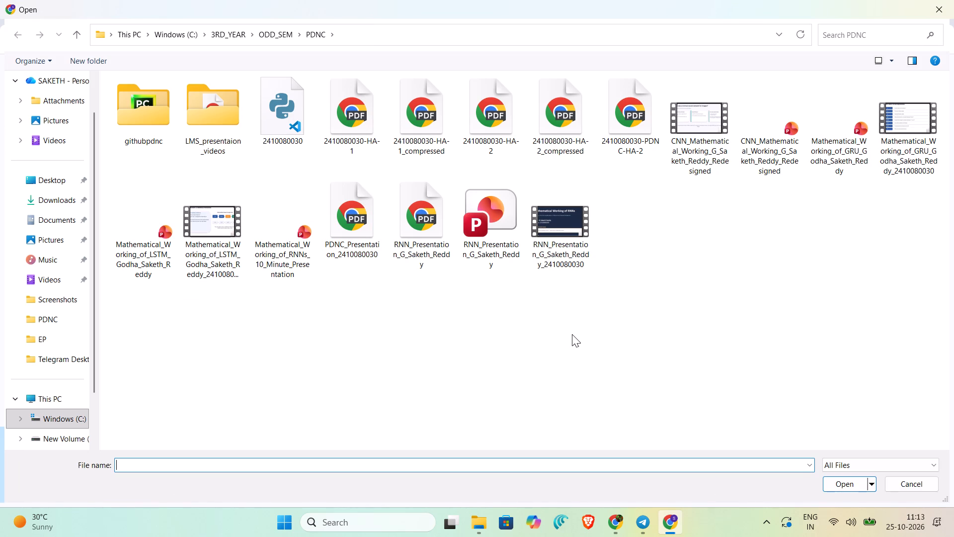
{"action": "left_click", "coordinate": [53, 319]}
{"action": "left_click", "coordinate": [61, 323]}
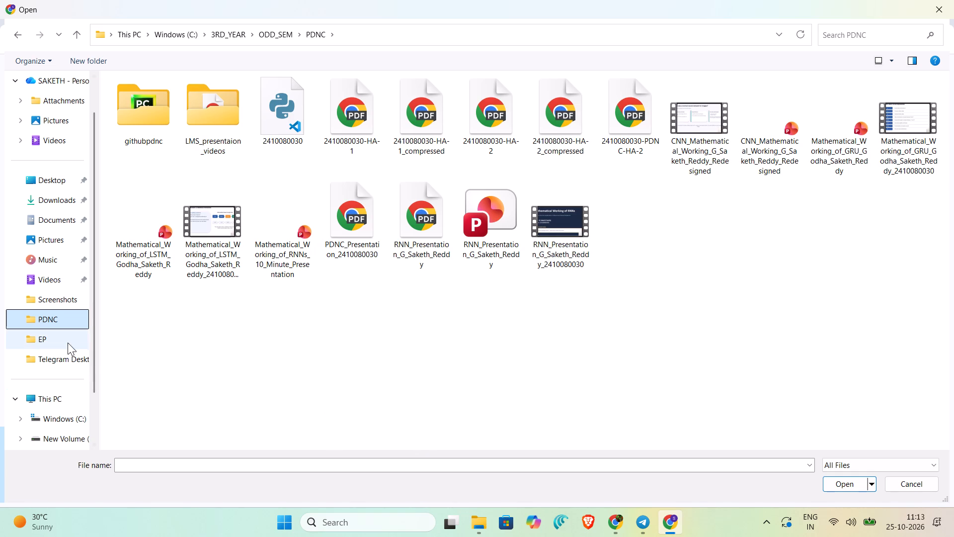
{"action": "left_click", "coordinate": [57, 411]}
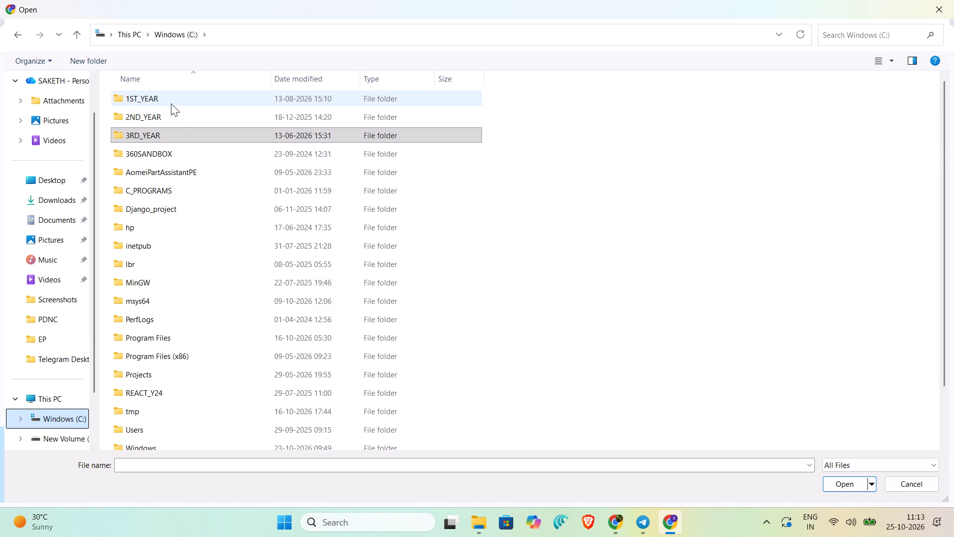
{"action": "double_click", "coordinate": [168, 137]}
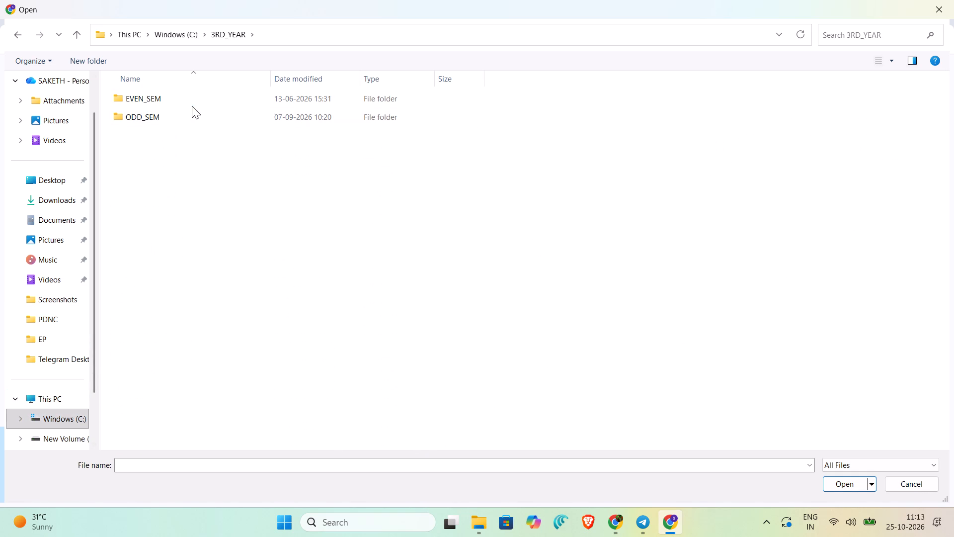
{"action": "double_click", "coordinate": [175, 120]}
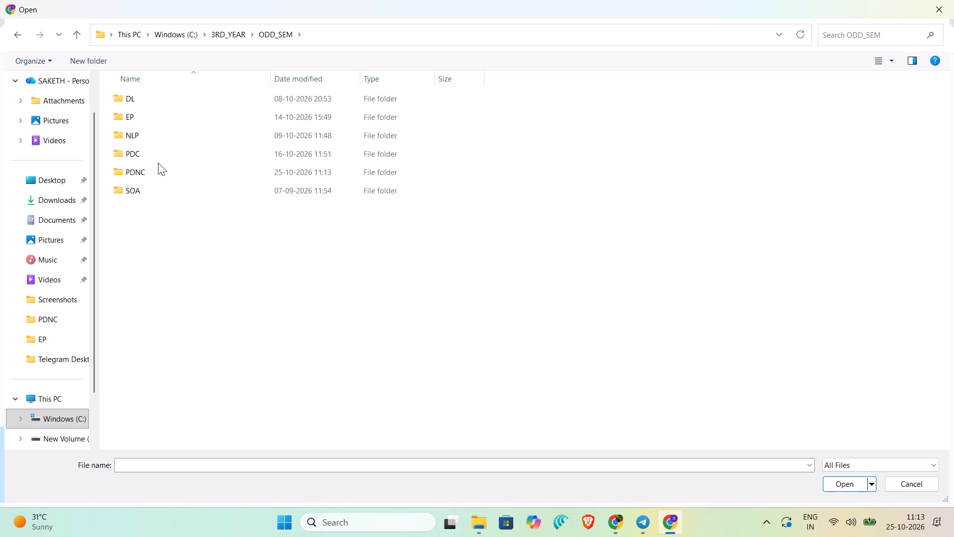
{"action": "double_click", "coordinate": [154, 177]}
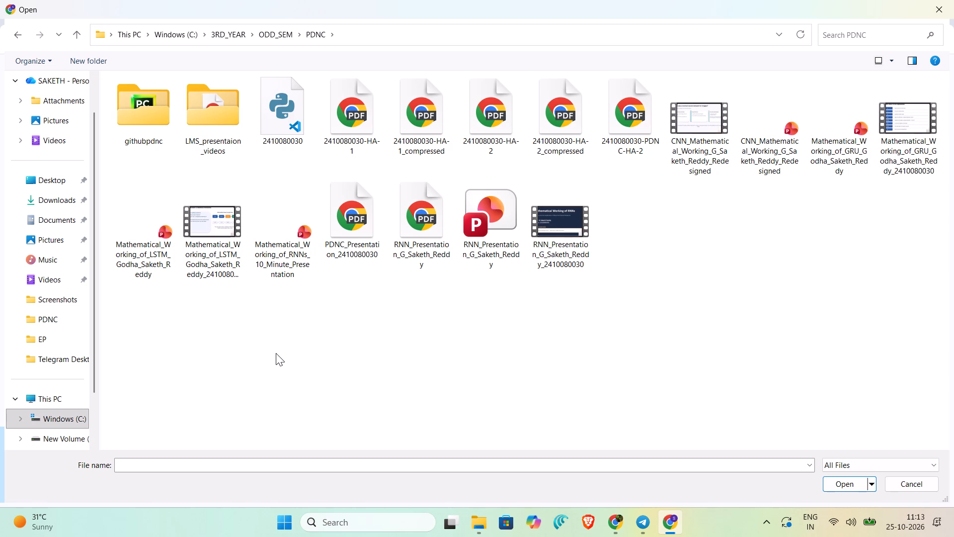
{"action": "left_click", "coordinate": [919, 123]}
{"action": "left_click", "coordinate": [842, 491]}
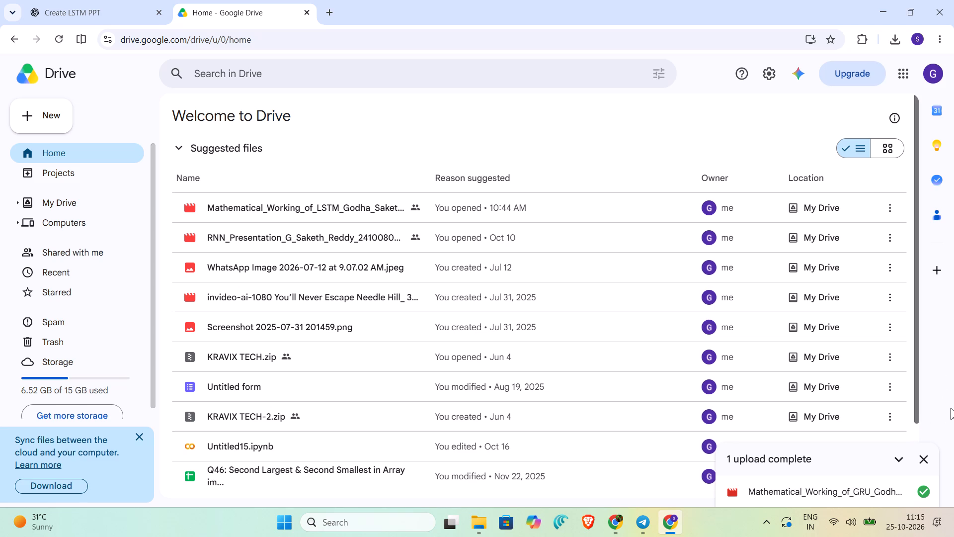
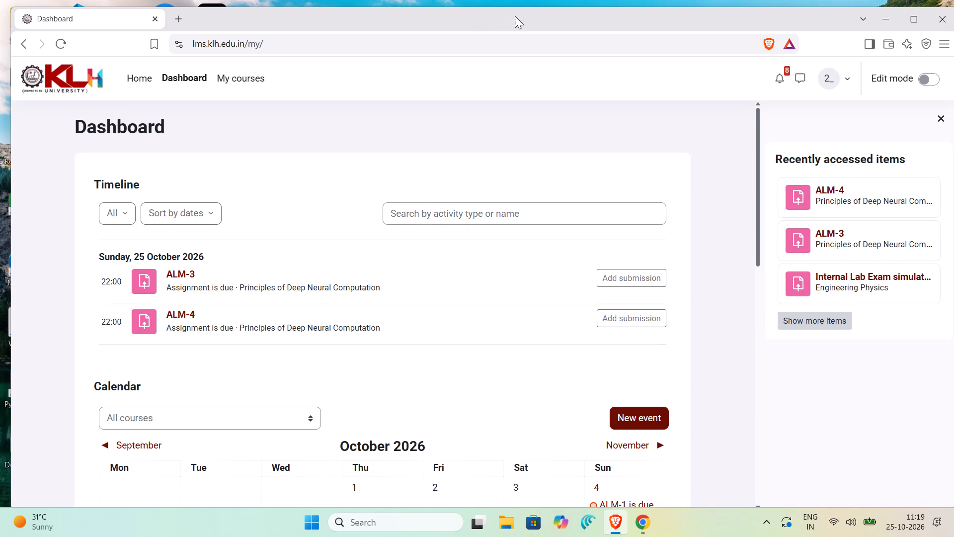
{"action": "left_click", "coordinate": [172, 266]}
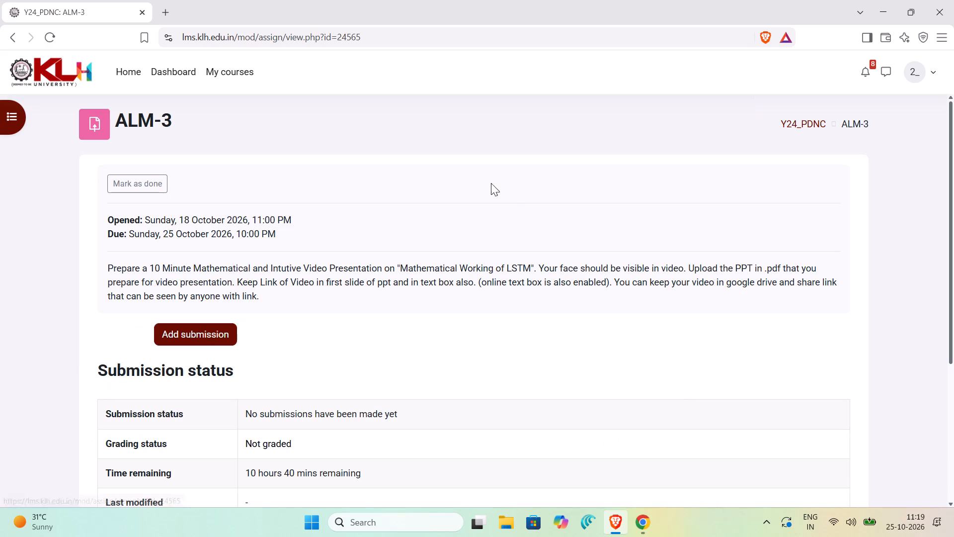
{"action": "left_click", "coordinate": [203, 342]}
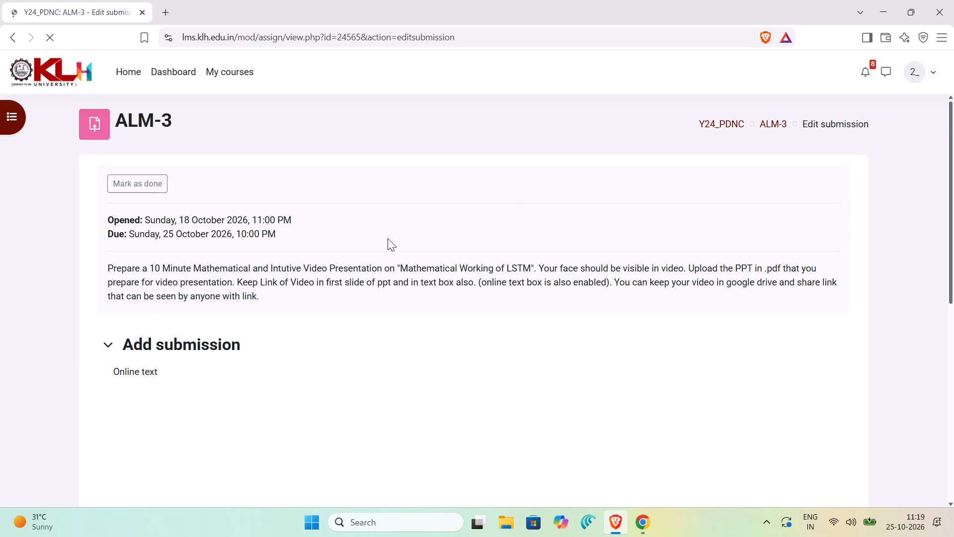
Choose the LSTM presentation PDF from the LMS_presentaion_videos folder inside PDNC as the ALM-3 file submission's attachment.
{"action": "scroll", "coordinate": [367, 267], "scroll_direction": "down", "scroll_amount": 1}
{"action": "scroll", "coordinate": [367, 267], "scroll_direction": "up", "scroll_amount": 1}
{"action": "scroll", "coordinate": [530, 180], "scroll_direction": "down", "scroll_amount": 1}
{"action": "scroll", "coordinate": [451, 234], "scroll_direction": "down", "scroll_amount": 1}
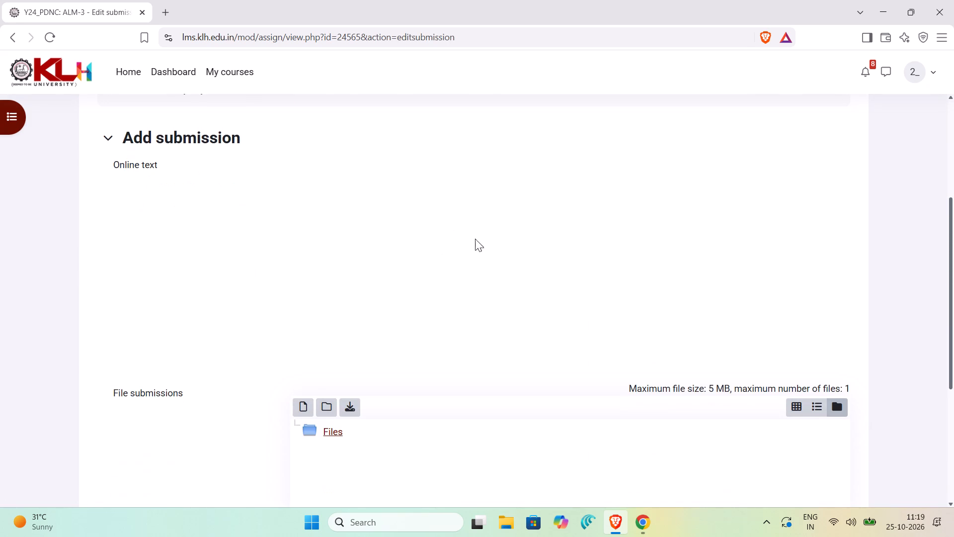
{"action": "scroll", "coordinate": [464, 277], "scroll_direction": "down", "scroll_amount": 2}
{"action": "left_click", "coordinate": [306, 238]}
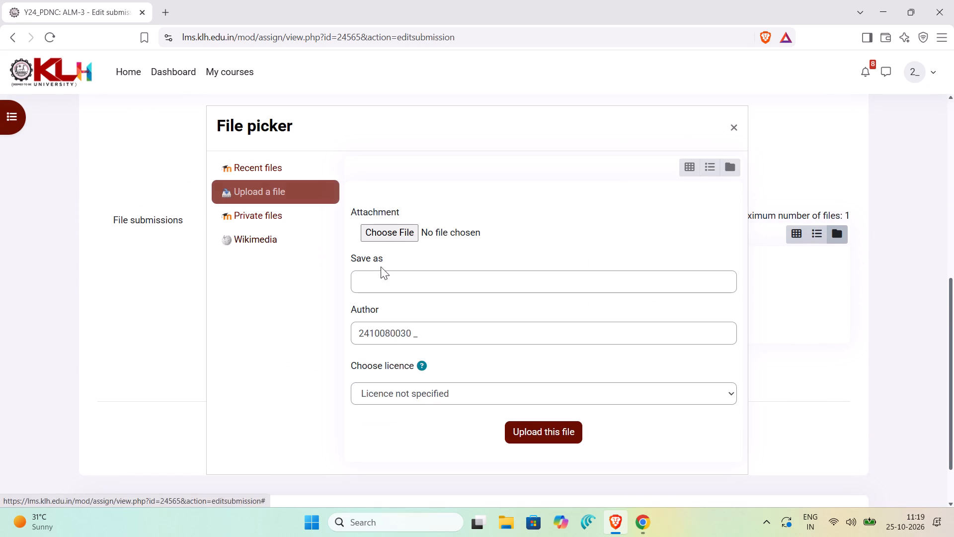
{"action": "left_click", "coordinate": [397, 236]}
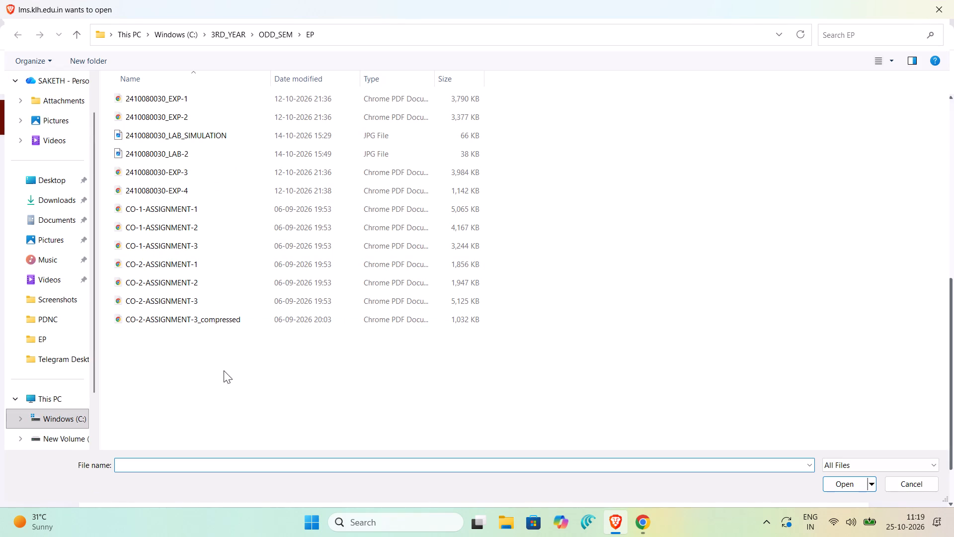
{"action": "left_click", "coordinate": [54, 321]}
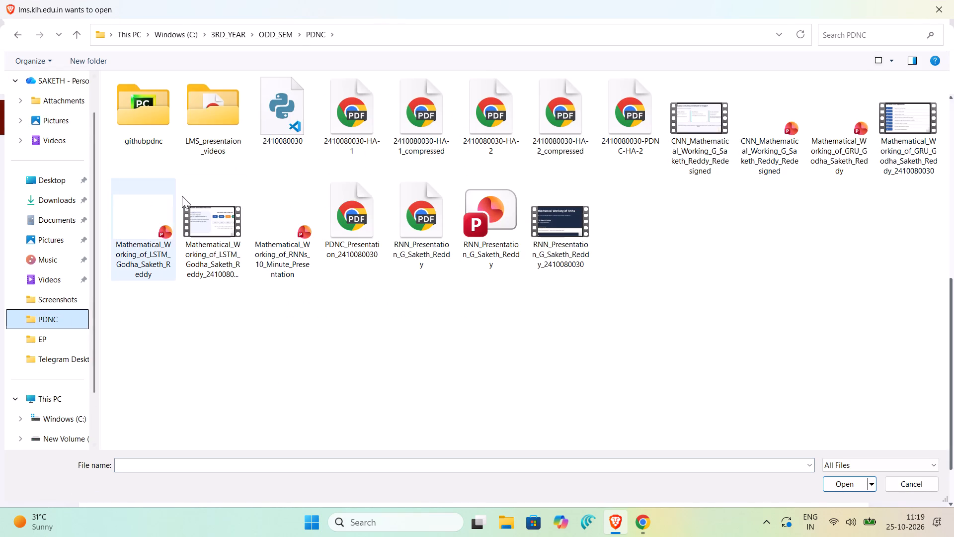
{"action": "triple_click", "coordinate": [223, 124]}
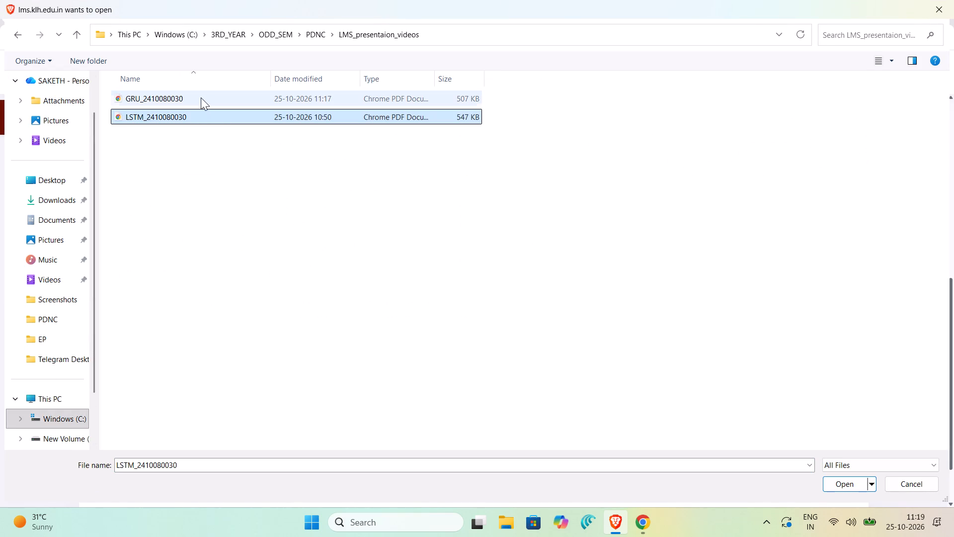
{"action": "left_click", "coordinate": [193, 118]}
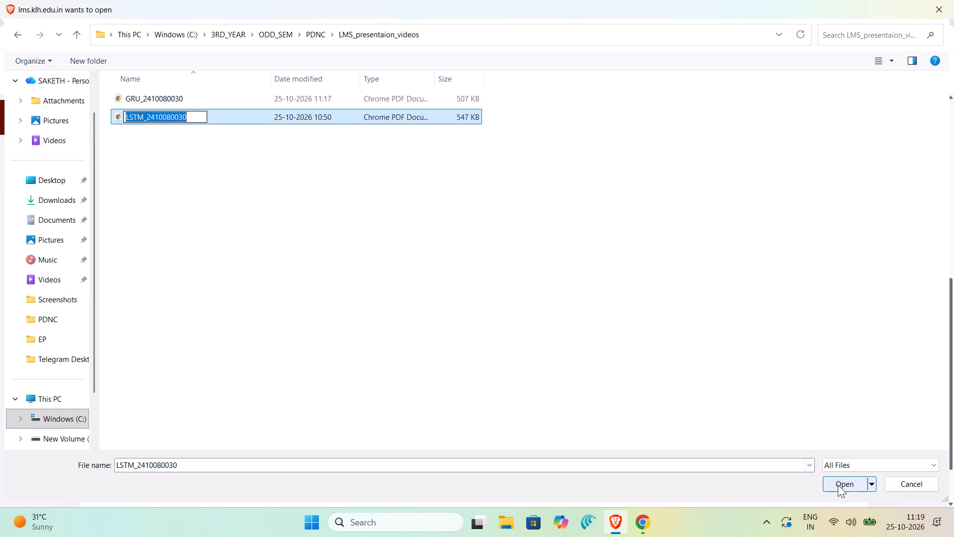
{"action": "left_click", "coordinate": [838, 485]}
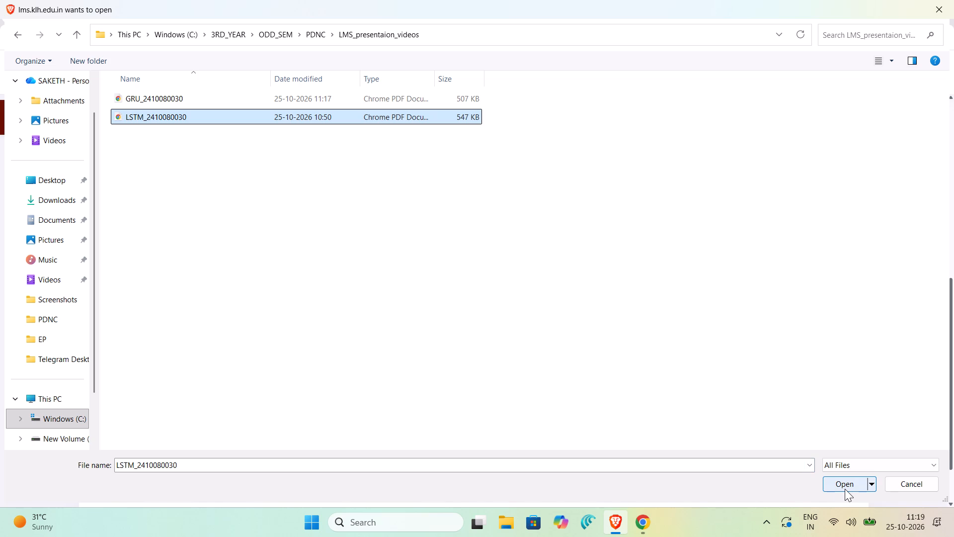
{"action": "left_click", "coordinate": [836, 484]}
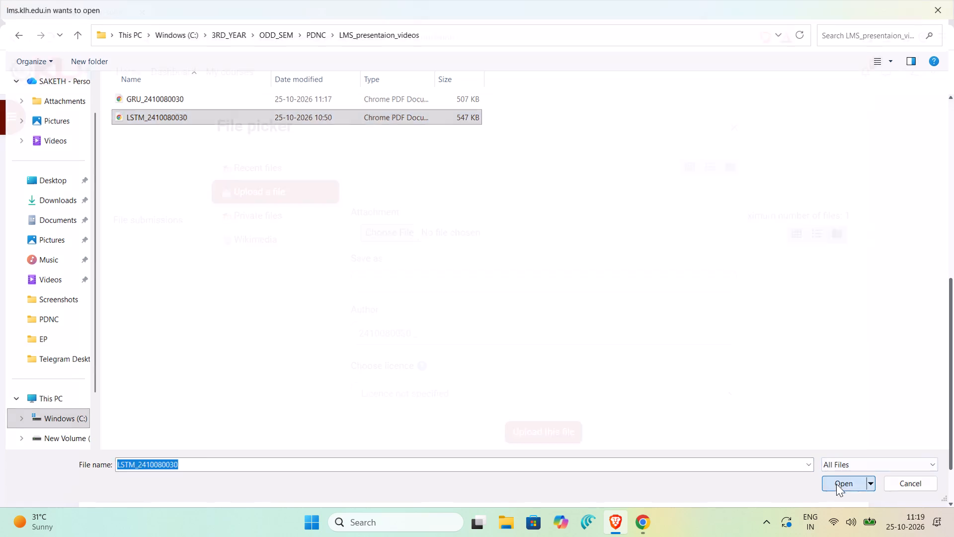
Fill in the student's roll number and name as author, upload the LSTM PDF, and save the ALM-3 submission.
{"action": "left_click", "coordinate": [467, 283]}
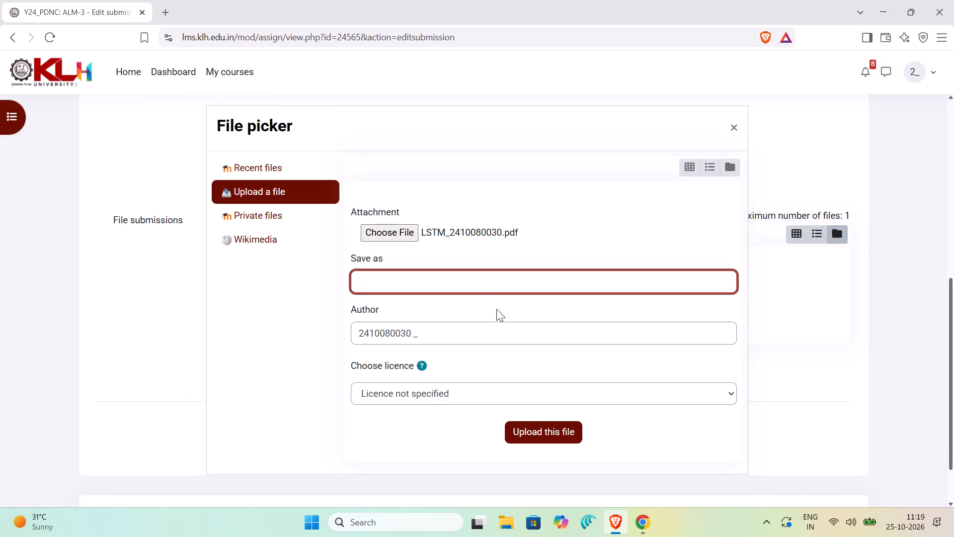
{"action": "left_click", "coordinate": [473, 345]}
{"action": "left_click", "coordinate": [483, 362]}
{"action": "left_click", "coordinate": [558, 439]}
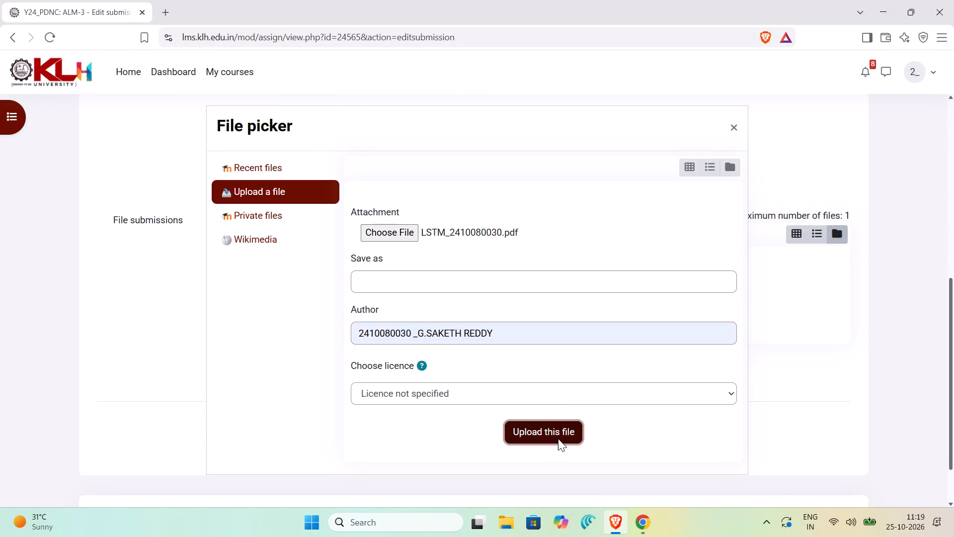
{"action": "left_click", "coordinate": [322, 422]}
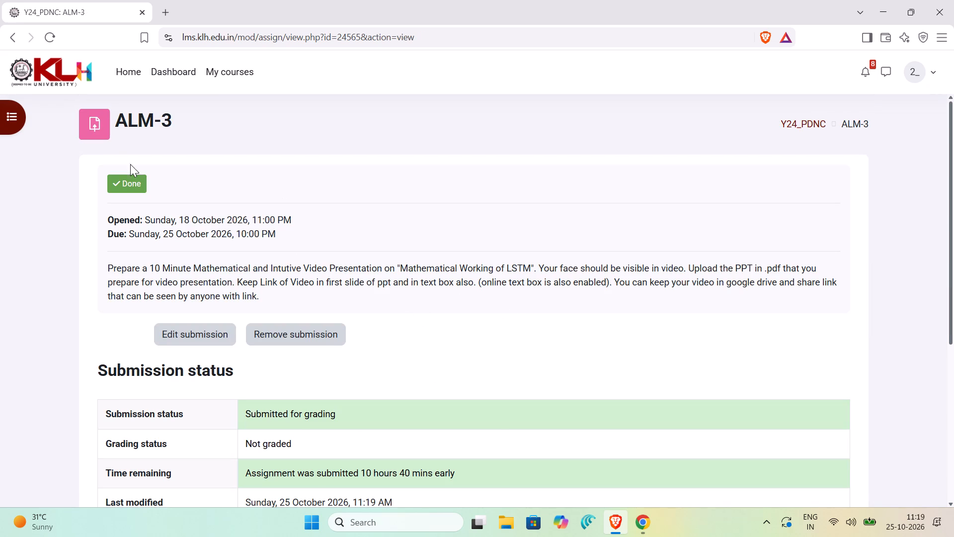
Return to the LMS dashboard and start a submission for the ALM-4 assignment.
{"action": "left_click", "coordinate": [173, 77]}
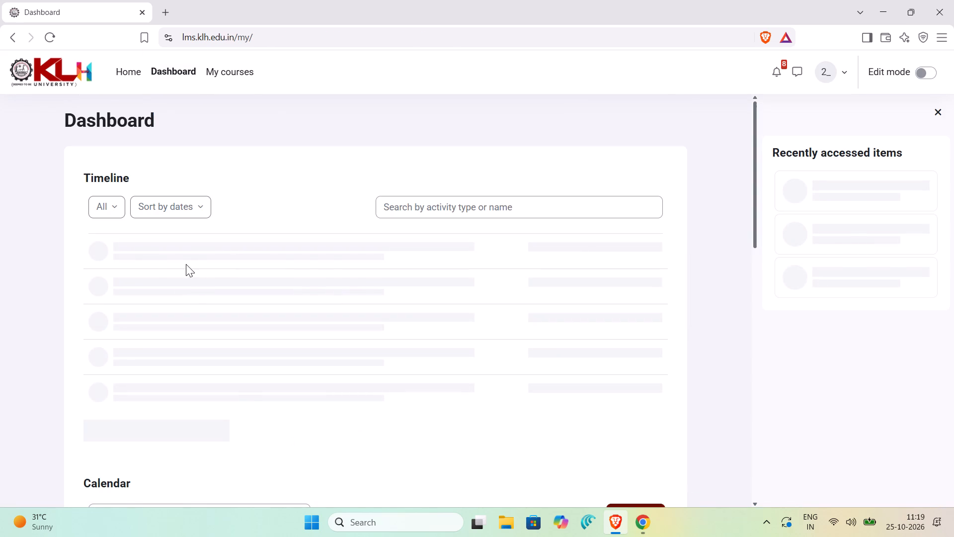
{"action": "left_click", "coordinate": [180, 268]}
{"action": "left_click", "coordinate": [183, 334]}
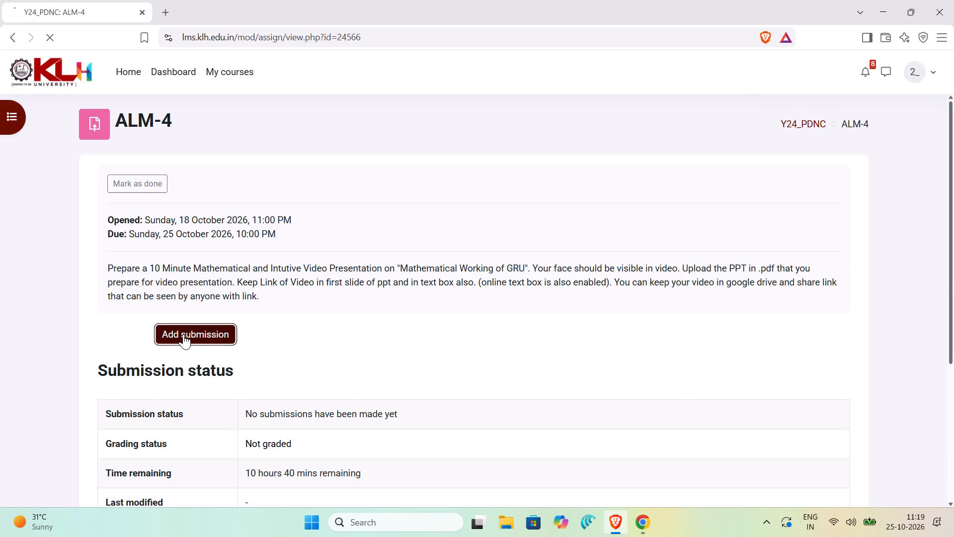
Choose the GRU presentation PDF from the LMS_presentaion_videos folder as the ALM-4 file submission's attachment.
{"action": "scroll", "coordinate": [472, 289], "scroll_direction": "down", "scroll_amount": 8}
{"action": "scroll", "coordinate": [371, 293], "scroll_direction": "up", "scroll_amount": 1}
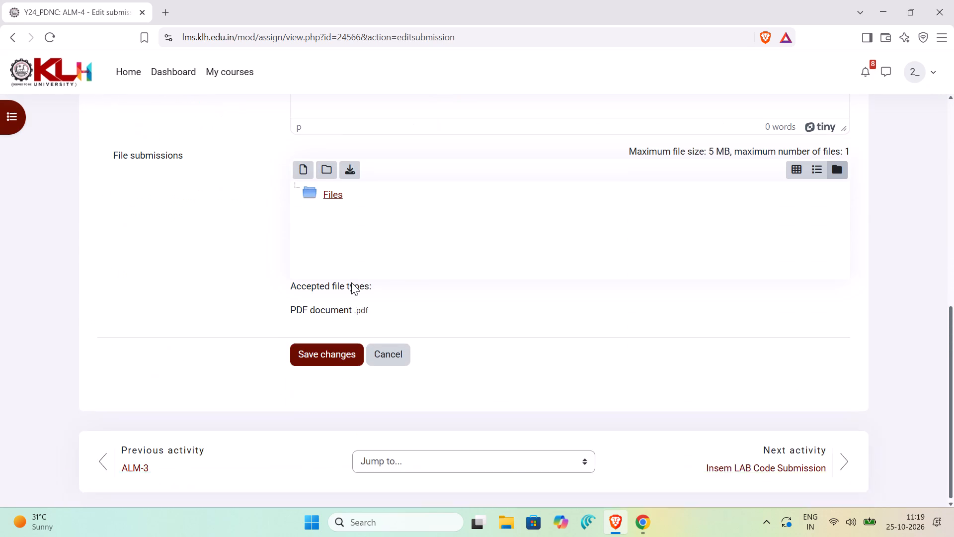
{"action": "scroll", "coordinate": [351, 282], "scroll_direction": "up", "scroll_amount": 1}
{"action": "scroll", "coordinate": [302, 310], "scroll_direction": "left", "scroll_amount": 1}
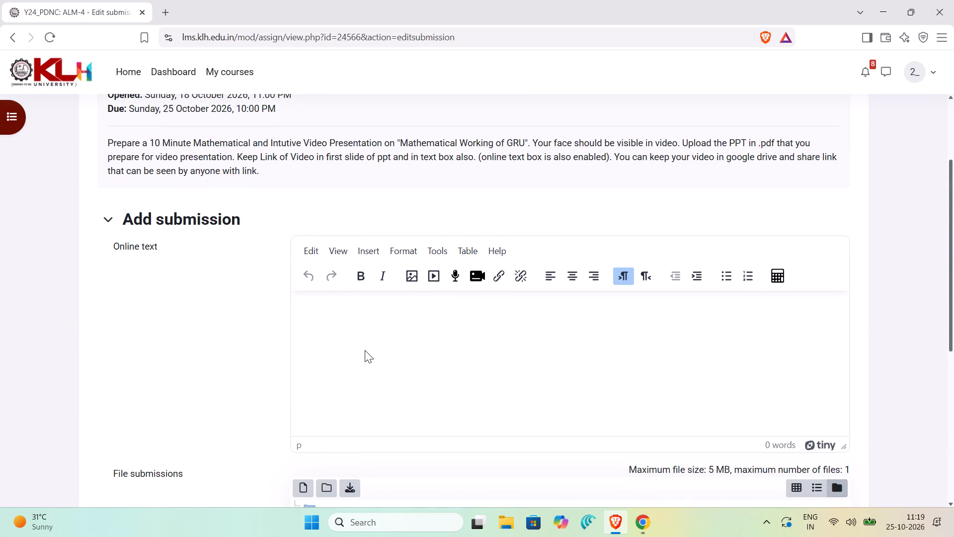
{"action": "scroll", "coordinate": [363, 367], "scroll_direction": "down", "scroll_amount": 2}
{"action": "left_click", "coordinate": [295, 358]}
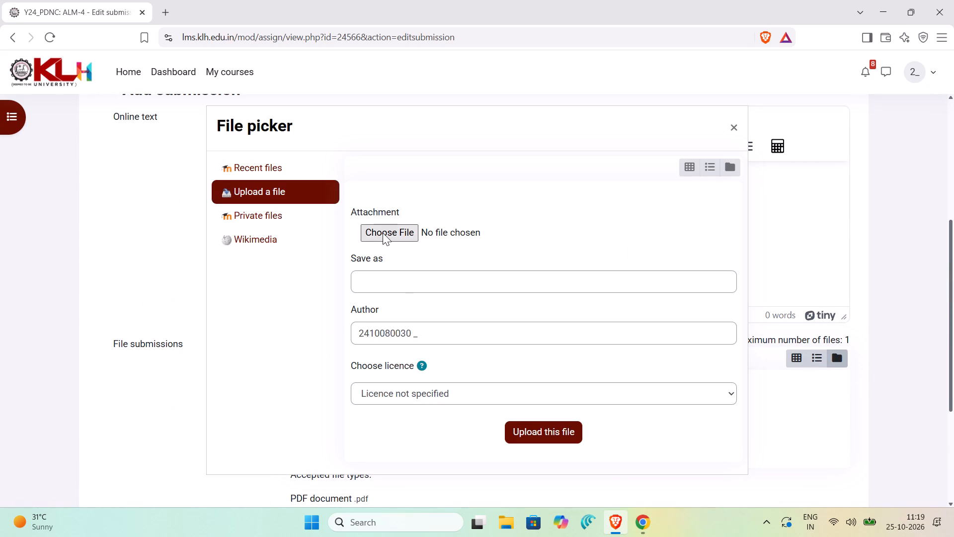
{"action": "left_click", "coordinate": [383, 233]}
{"action": "left_click", "coordinate": [210, 103]}
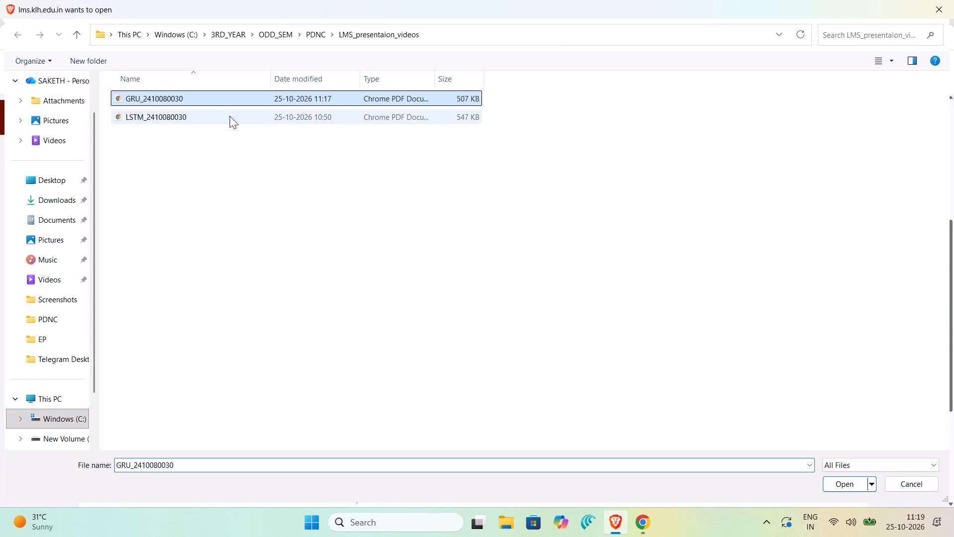
{"action": "left_click", "coordinate": [833, 485]}
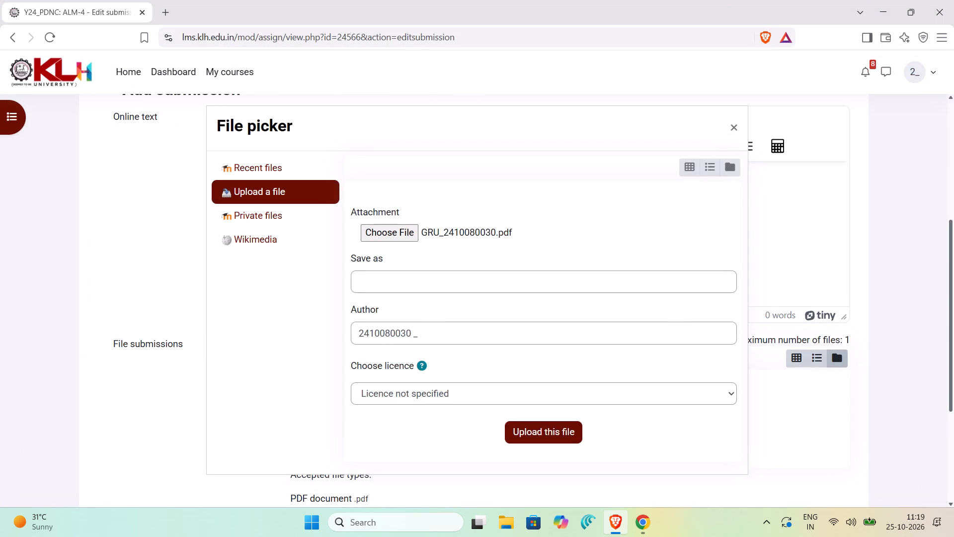
Fill in the student's roll number and name as author, upload the GRU PDF, and save the ALM-4 submission.
{"action": "left_click", "coordinate": [427, 290]}
{"action": "left_click", "coordinate": [480, 342]}
{"action": "left_click", "coordinate": [489, 366]}
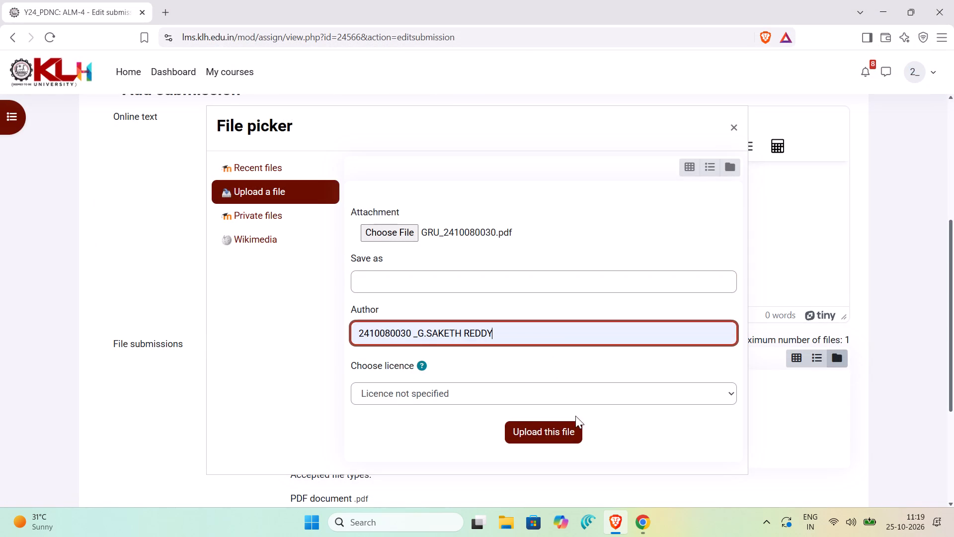
{"action": "left_click", "coordinate": [569, 437]}
{"action": "scroll", "coordinate": [376, 415], "scroll_direction": "down", "scroll_amount": 2}
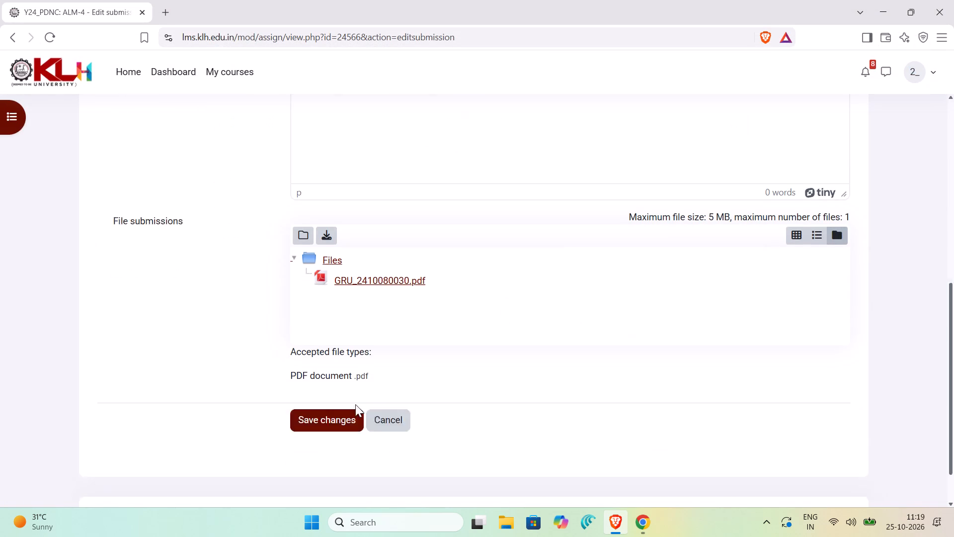
{"action": "scroll", "coordinate": [355, 404], "scroll_direction": "down", "scroll_amount": 2}
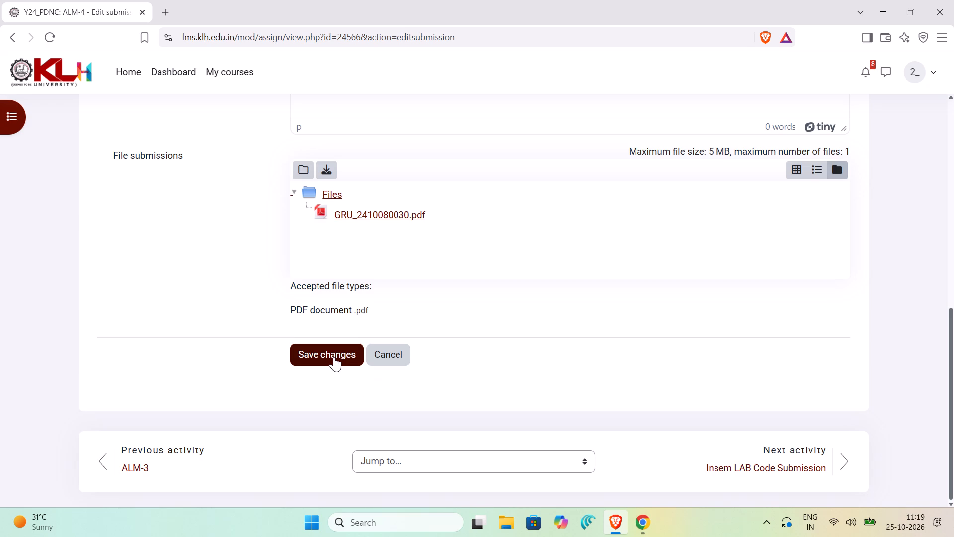
{"action": "left_click", "coordinate": [339, 356]}
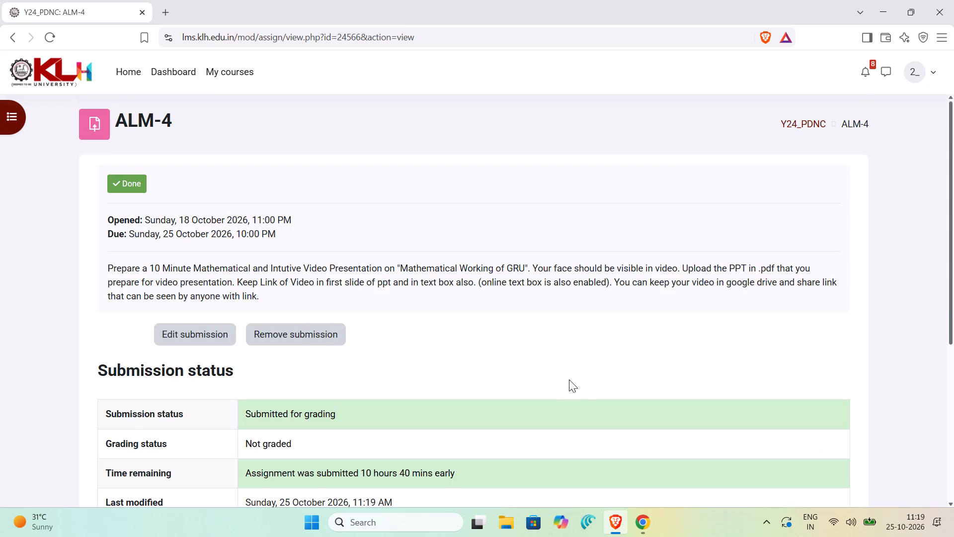
Check the ALM-4 submission status and the dashboard timeline for any remaining activities.
{"action": "scroll", "coordinate": [442, 374], "scroll_direction": "up", "scroll_amount": 2}
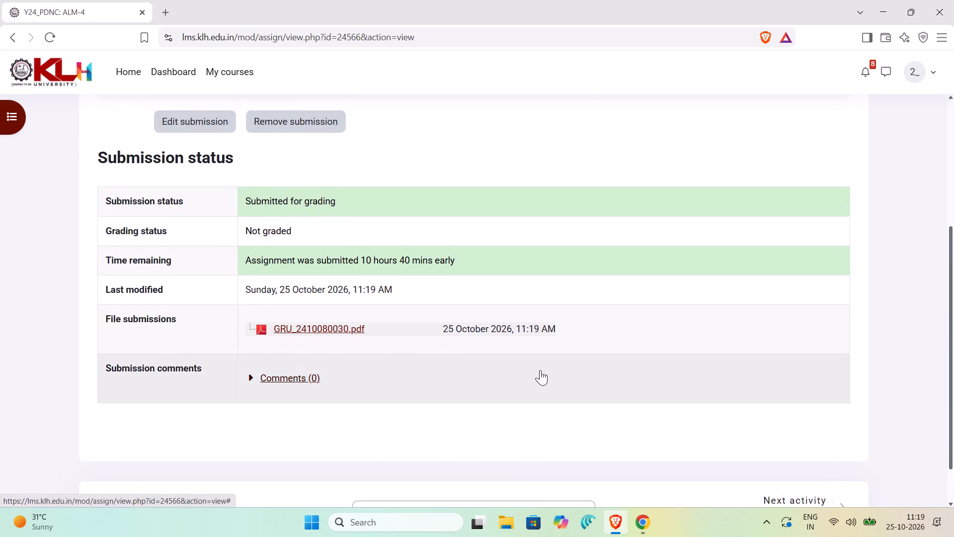
{"action": "scroll", "coordinate": [540, 370], "scroll_direction": "up", "scroll_amount": 1}
{"action": "left_click", "coordinate": [166, 65]}
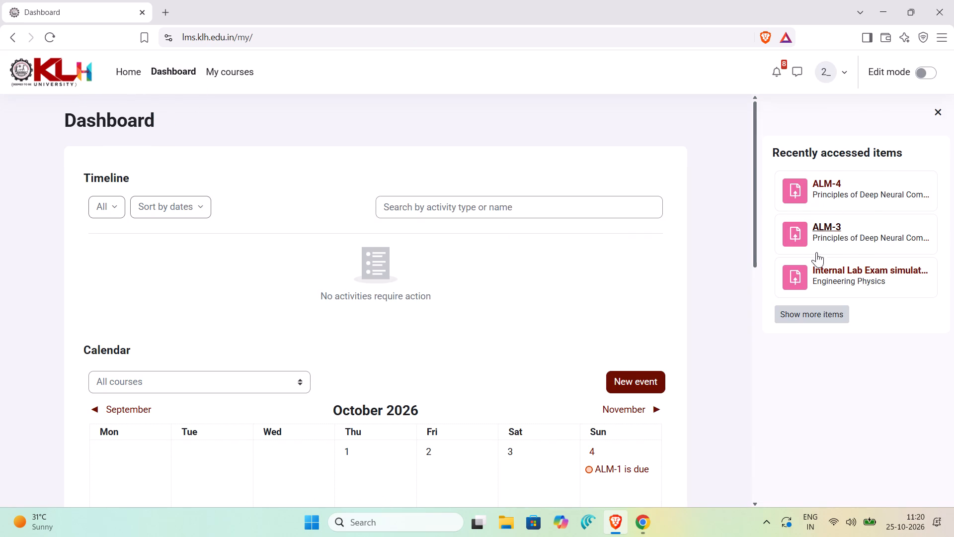
Search My courses for pdnc and open the Principles of Deep Neural Computation course.
{"action": "left_click", "coordinate": [232, 77]}
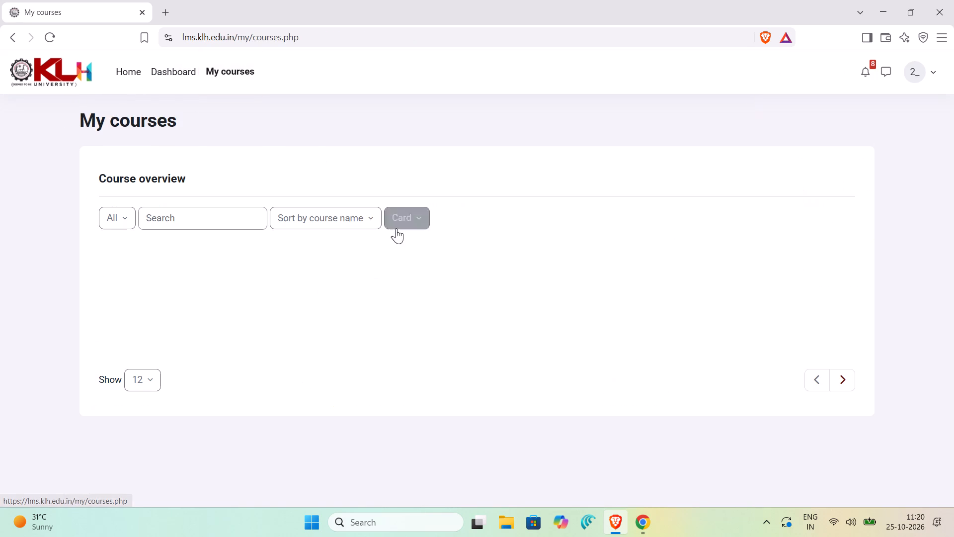
{"action": "left_click", "coordinate": [185, 221]}
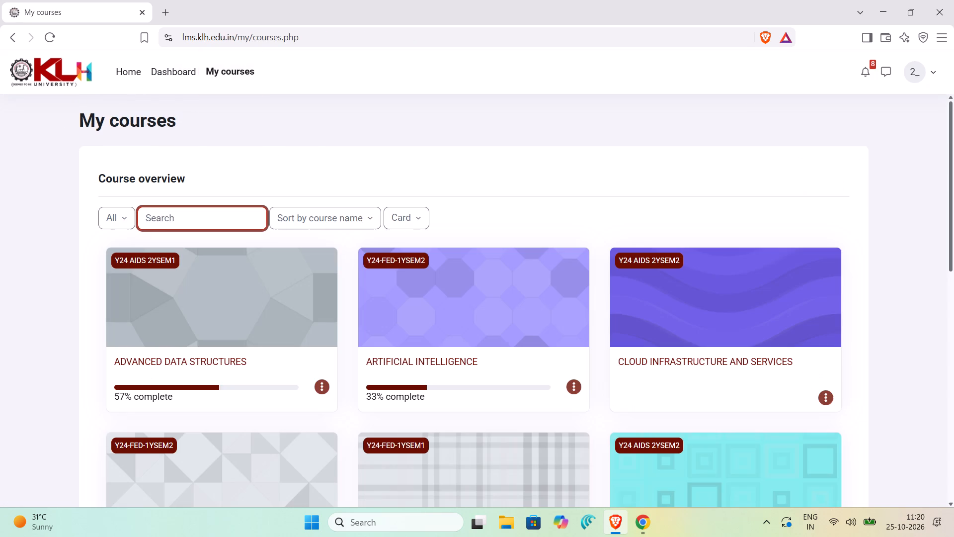
{"action": "type", "text": "pdnc"}
{"action": "key", "text": "Return"}
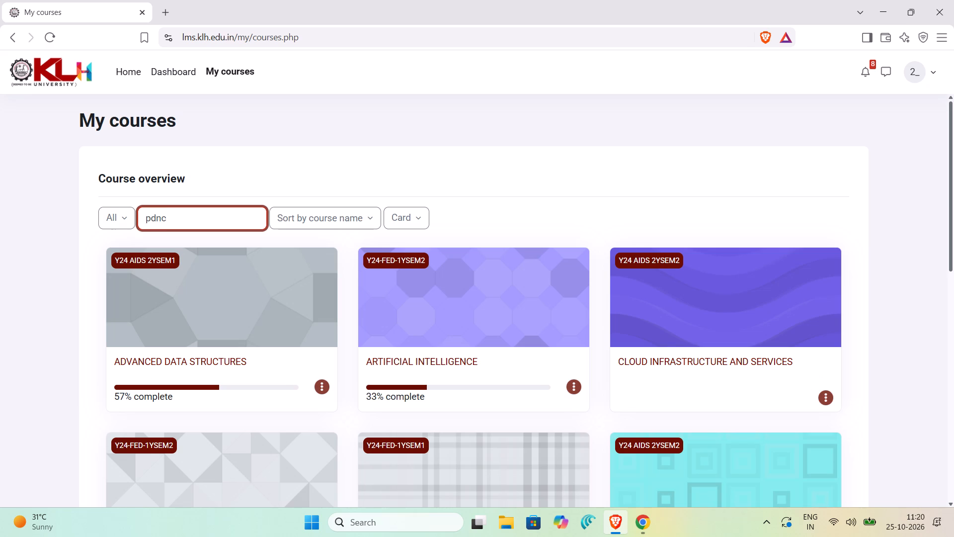
{"action": "left_click", "coordinate": [214, 365]}
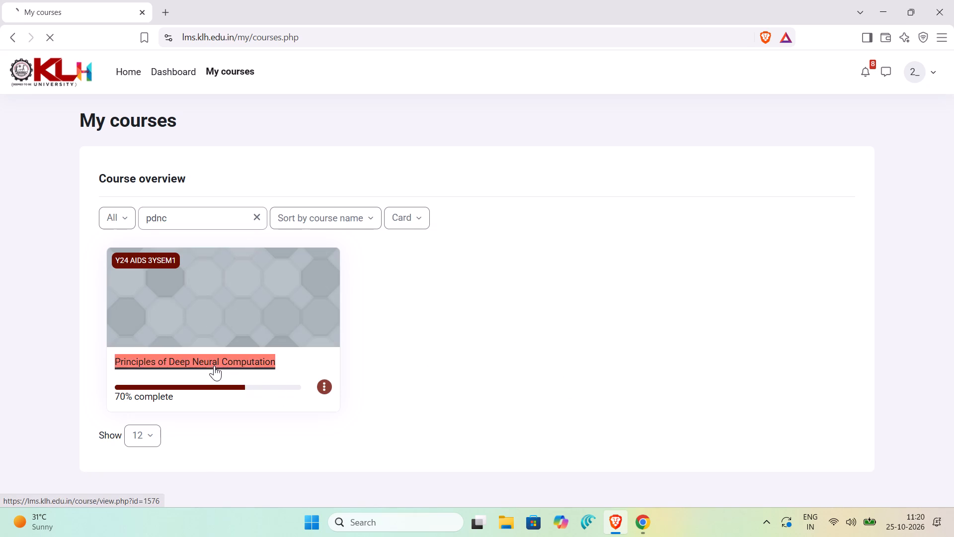
Open the ALM-1 assignment in the course and review its submission status, grade and feedback comments.
{"action": "scroll", "coordinate": [301, 412], "scroll_direction": "down", "scroll_amount": 5}
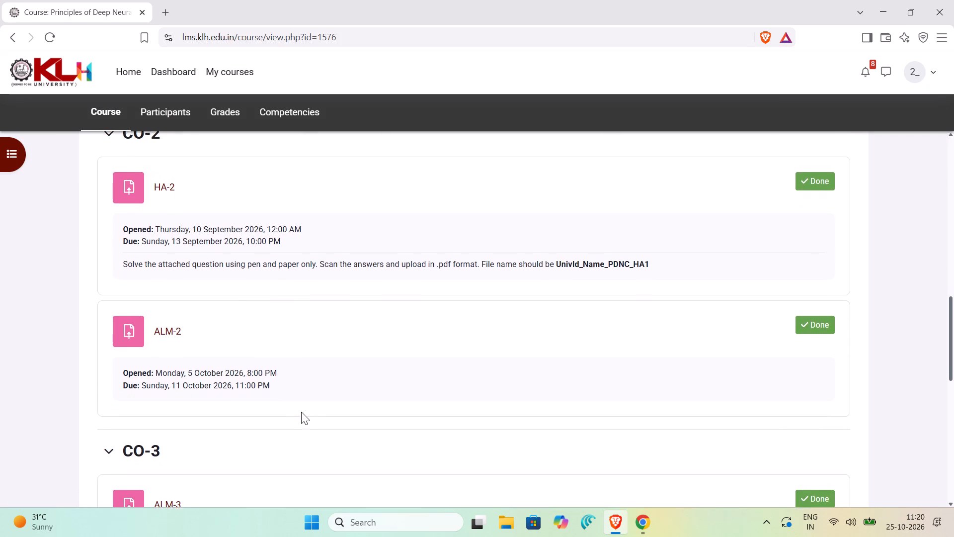
{"action": "scroll", "coordinate": [301, 412], "scroll_direction": "down", "scroll_amount": 5}
{"action": "scroll", "coordinate": [199, 289], "scroll_direction": "up", "scroll_amount": 5}
{"action": "scroll", "coordinate": [161, 222], "scroll_direction": "up", "scroll_amount": 2}
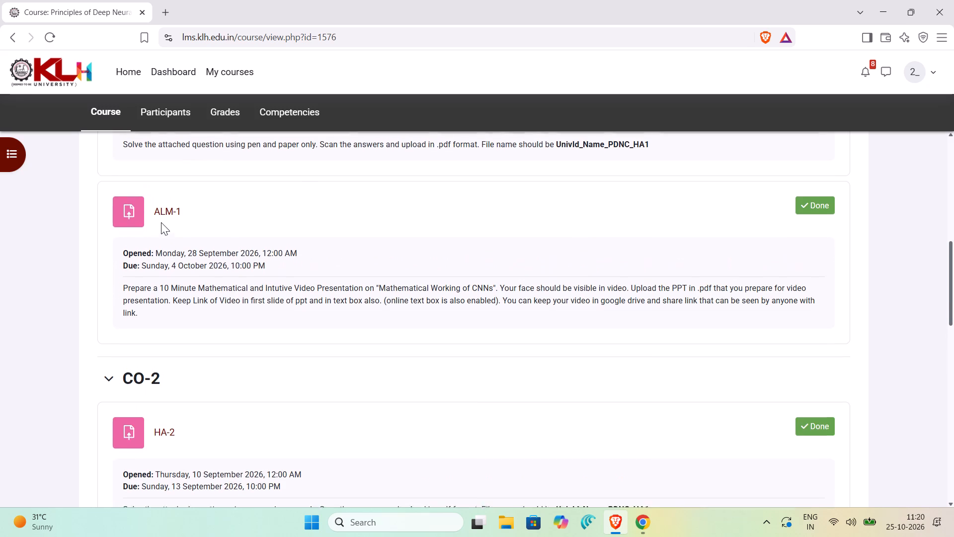
{"action": "scroll", "coordinate": [161, 222], "scroll_direction": "up", "scroll_amount": 1}
{"action": "left_click", "coordinate": [170, 210]}
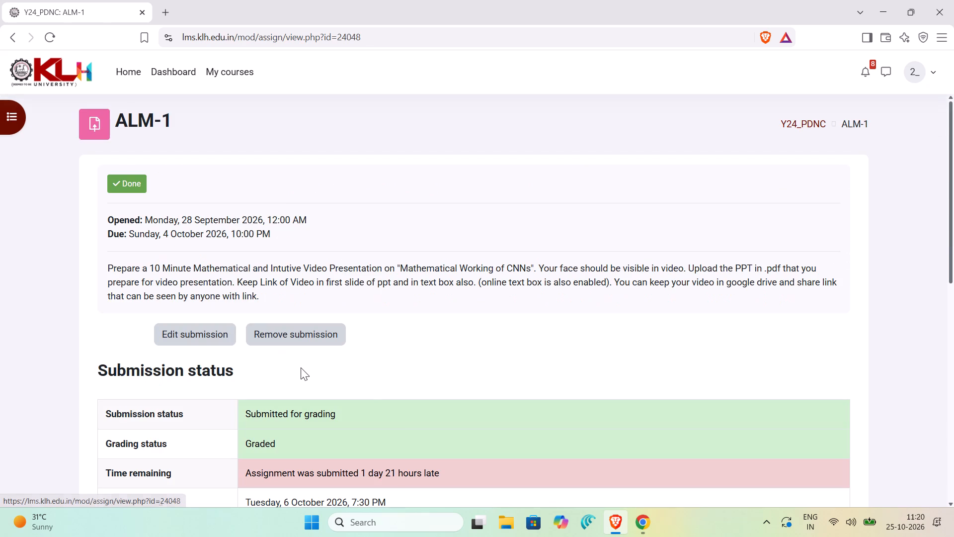
{"action": "scroll", "coordinate": [415, 414], "scroll_direction": "down", "scroll_amount": 2}
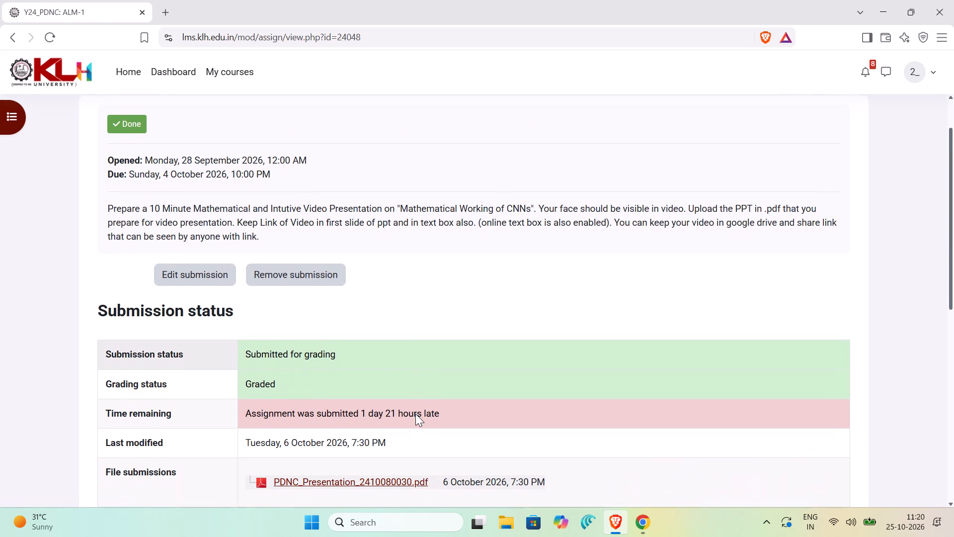
{"action": "scroll", "coordinate": [415, 414], "scroll_direction": "down", "scroll_amount": 4}
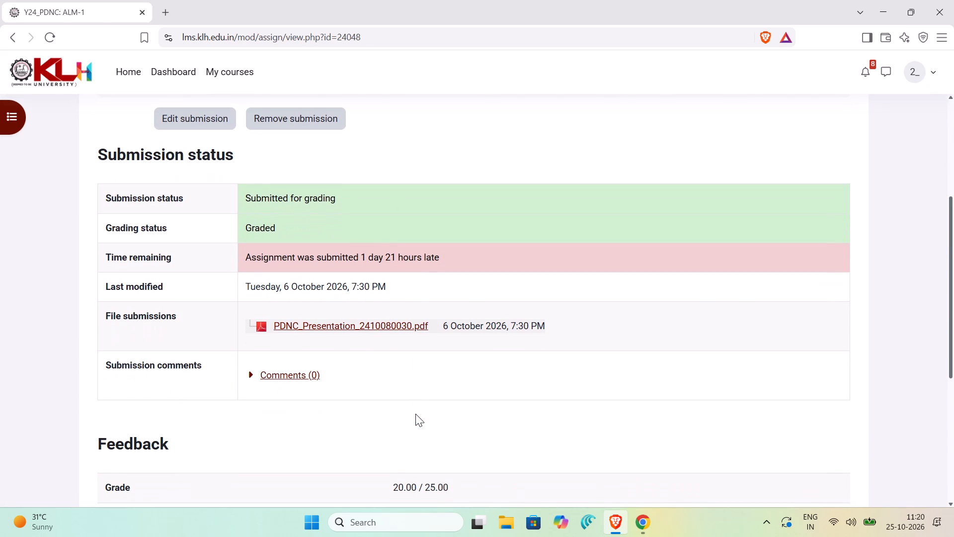
{"action": "scroll", "coordinate": [415, 414], "scroll_direction": "down", "scroll_amount": 2}
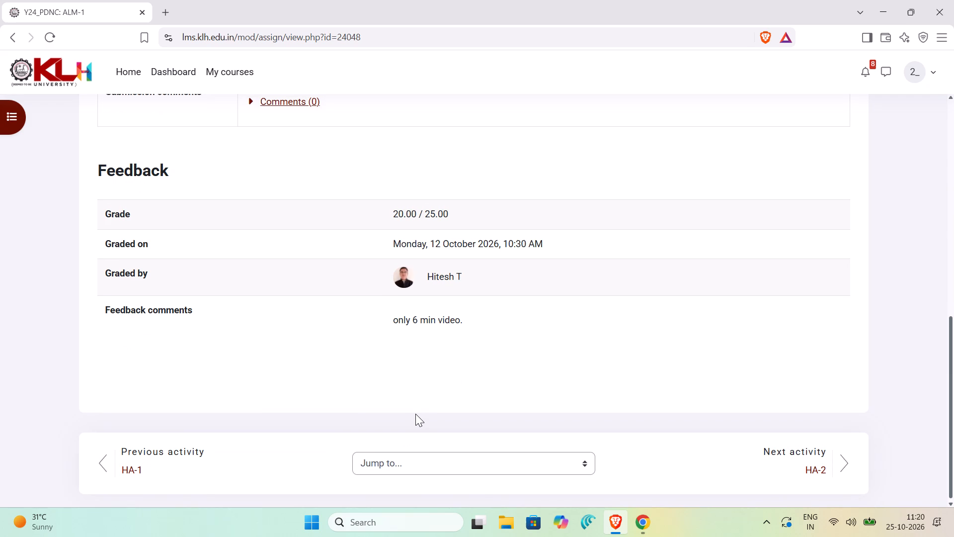
{"action": "scroll", "coordinate": [415, 414], "scroll_direction": "down", "scroll_amount": 1}
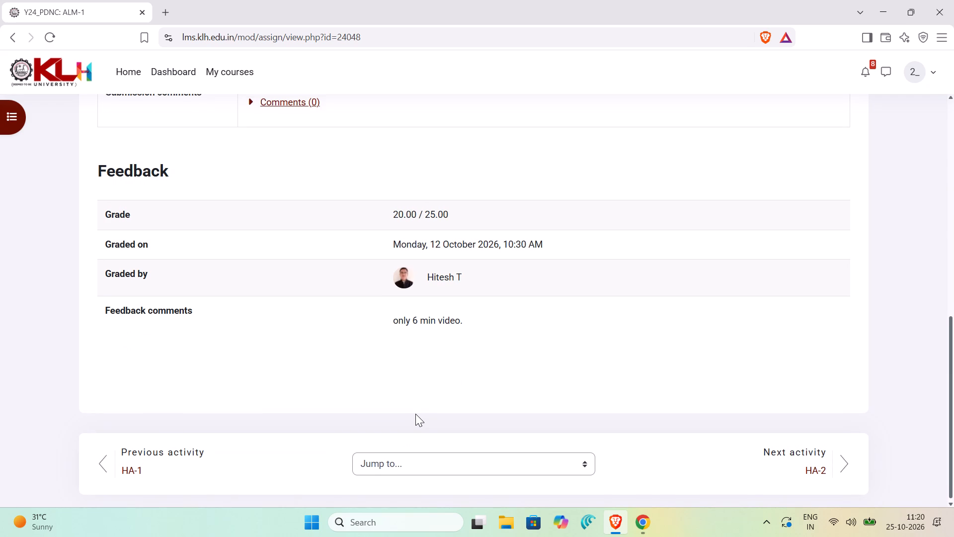
{"action": "scroll", "coordinate": [415, 414], "scroll_direction": "up", "scroll_amount": 4}
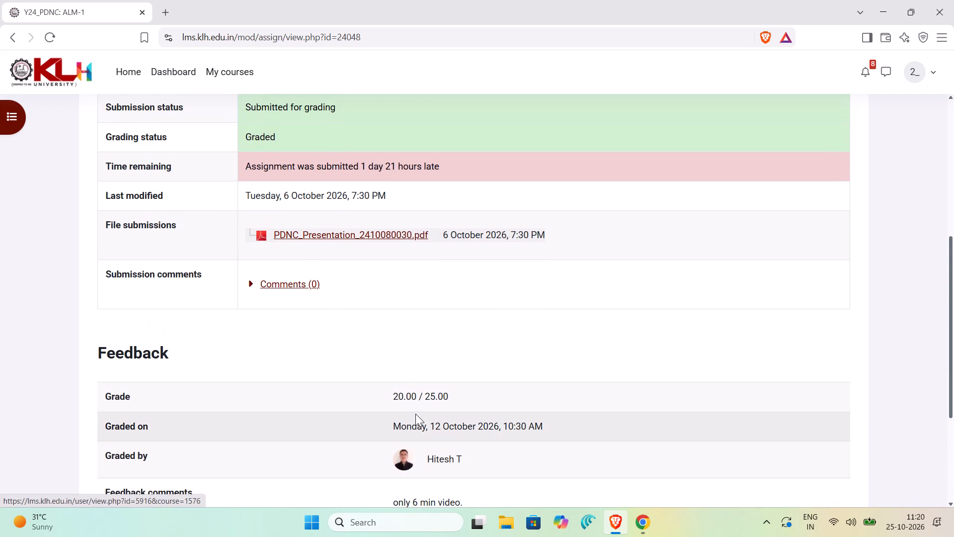
{"action": "scroll", "coordinate": [415, 414], "scroll_direction": "up", "scroll_amount": 3}
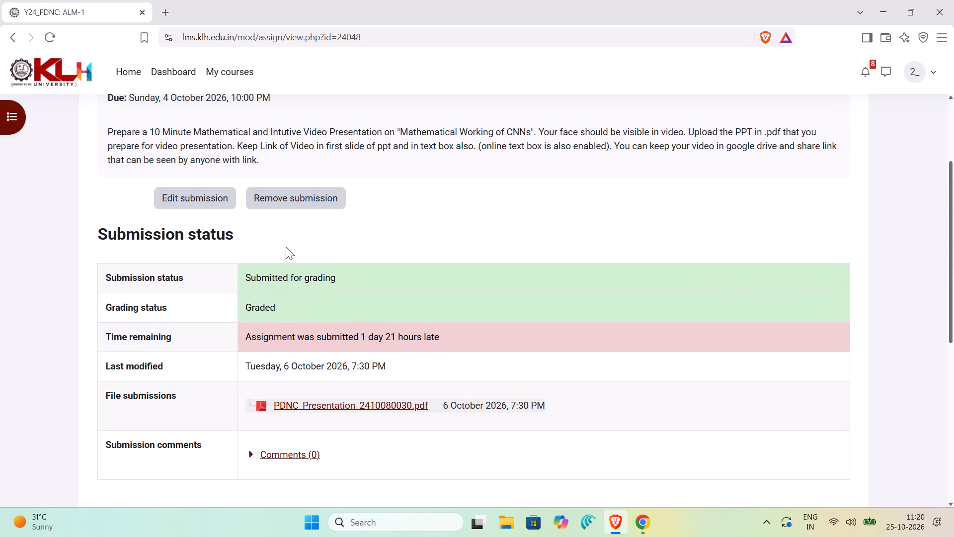
{"action": "scroll", "coordinate": [286, 247], "scroll_direction": "up", "scroll_amount": 4}
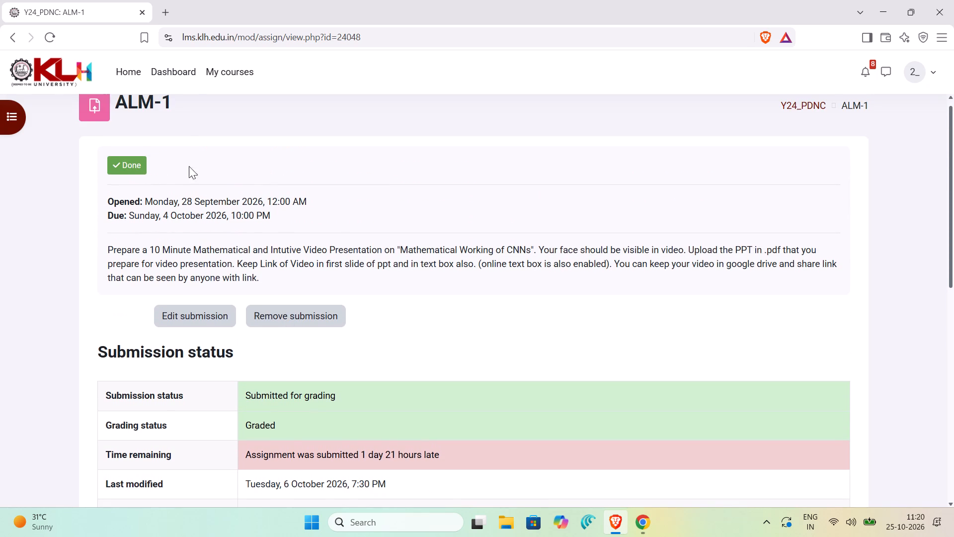
Return to the course page, open the ALM-2 assignment under CO-2, and review its instructions, submission status and grading status.
{"action": "left_click", "coordinate": [12, 31]}
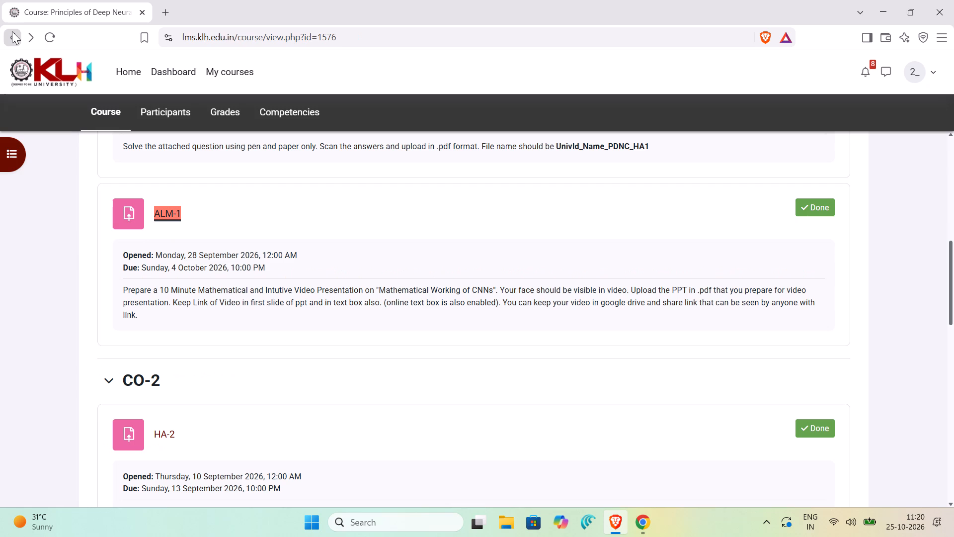
{"action": "scroll", "coordinate": [279, 390], "scroll_direction": "down", "scroll_amount": 4}
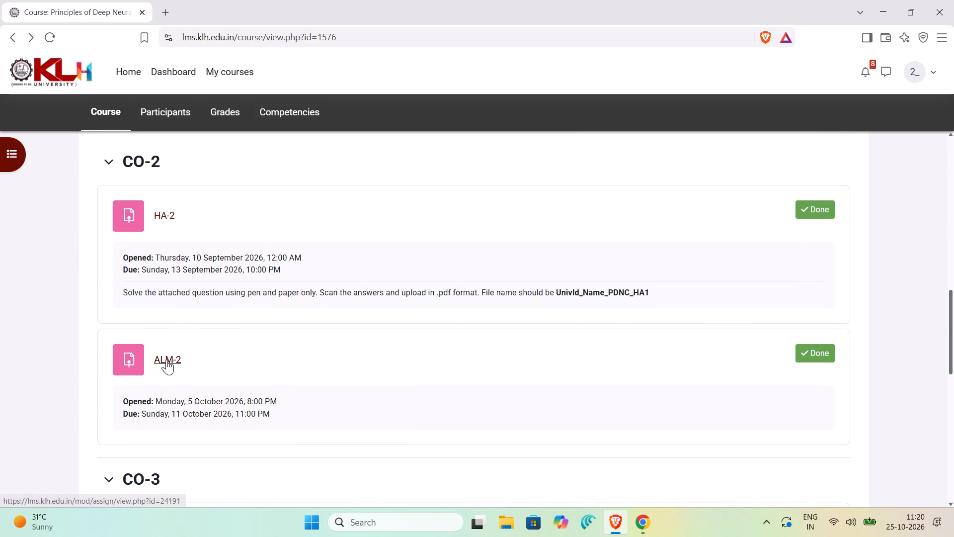
{"action": "left_click", "coordinate": [167, 358]}
{"action": "scroll", "coordinate": [368, 372], "scroll_direction": "down", "scroll_amount": 5}
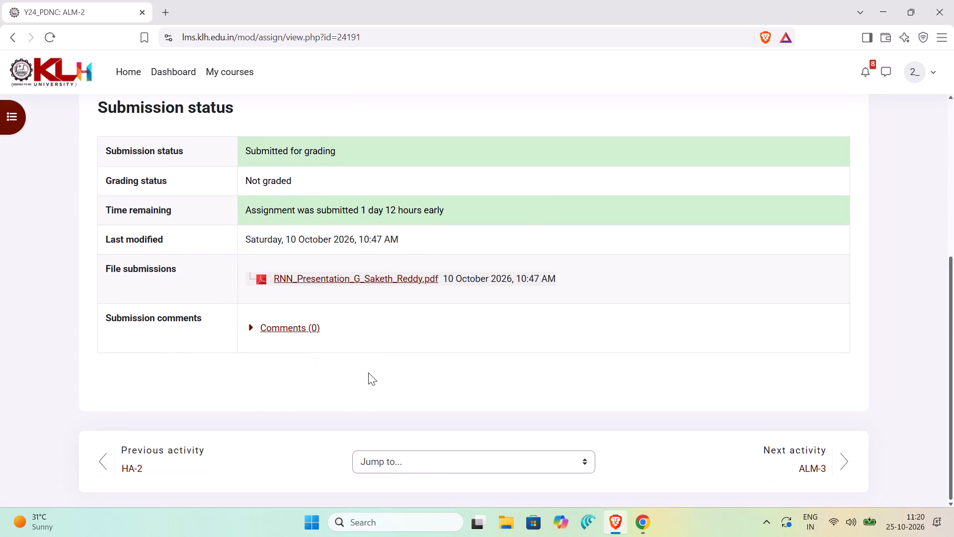
{"action": "scroll", "coordinate": [368, 372], "scroll_direction": "down", "scroll_amount": 1}
{"action": "scroll", "coordinate": [368, 372], "scroll_direction": "up", "scroll_amount": 4}
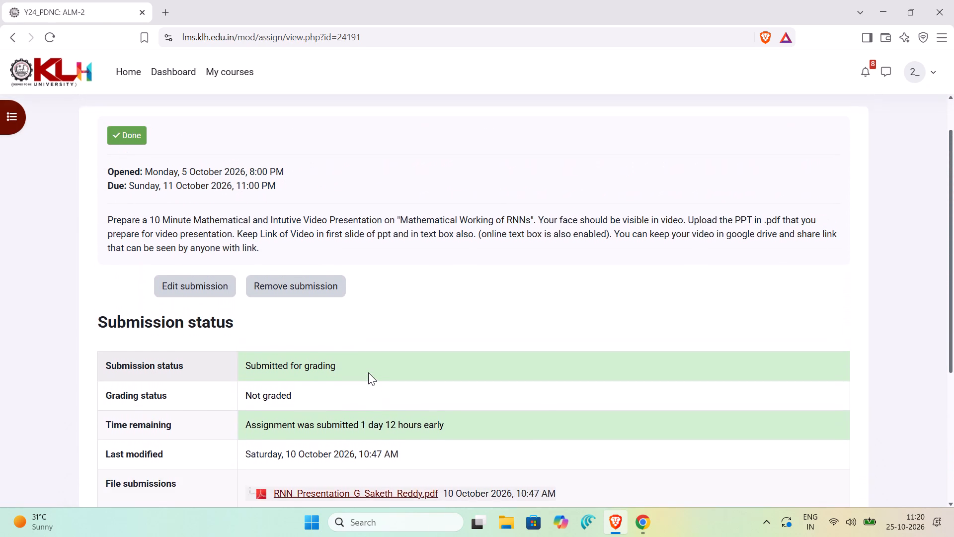
{"action": "scroll", "coordinate": [368, 372], "scroll_direction": "up", "scroll_amount": 2}
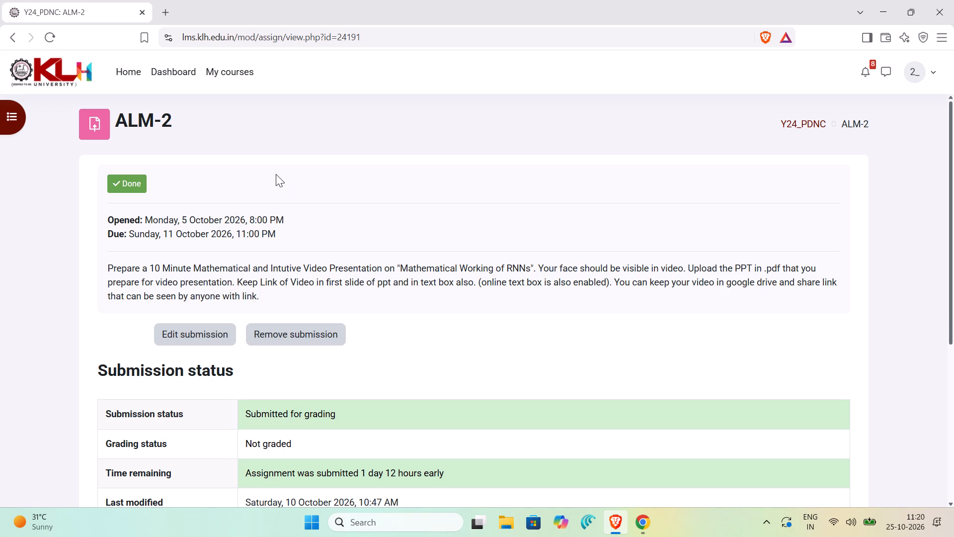
Check the dashboard timeline for pending activities, and close the LMS browser tab and the Chrome profile chooser window.
{"action": "left_click", "coordinate": [191, 68]}
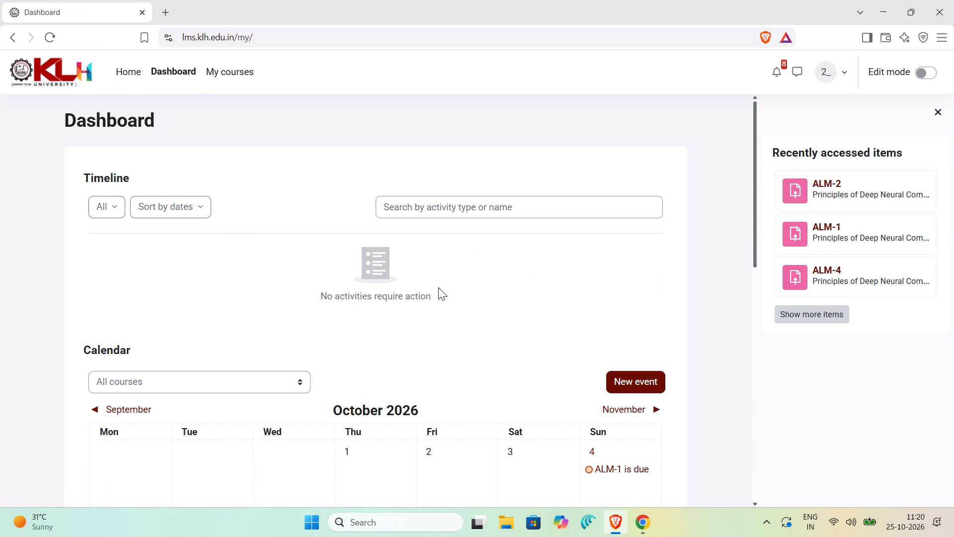
{"action": "left_click", "coordinate": [143, 10]}
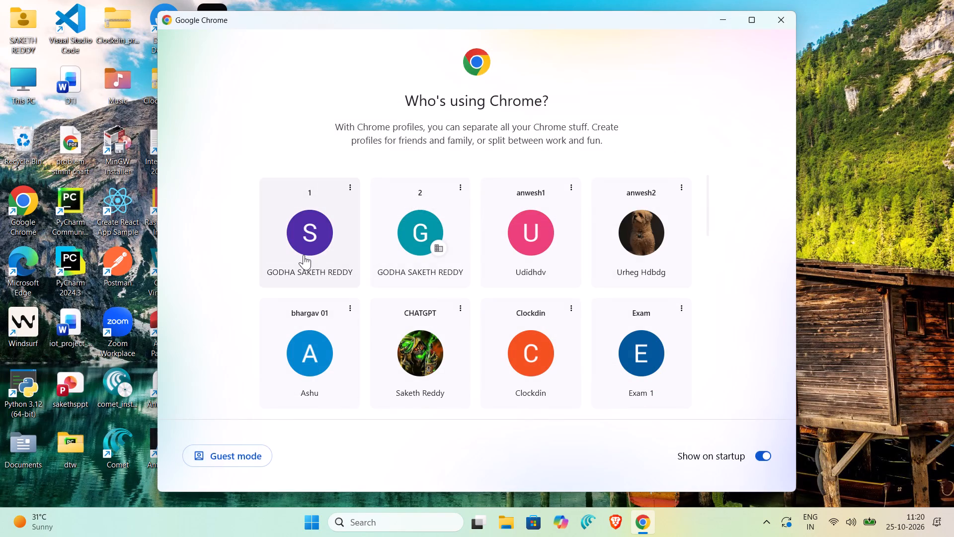
{"action": "left_click", "coordinate": [778, 20]}
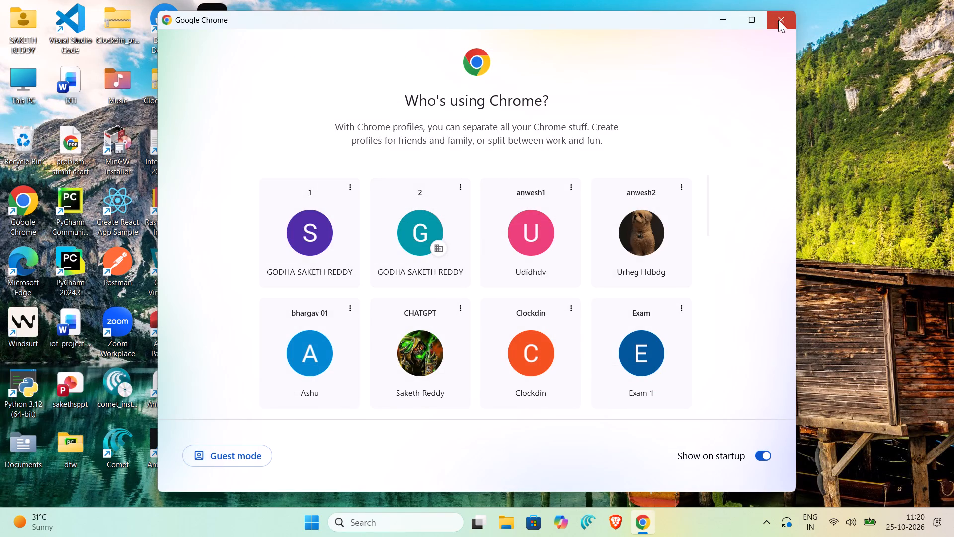